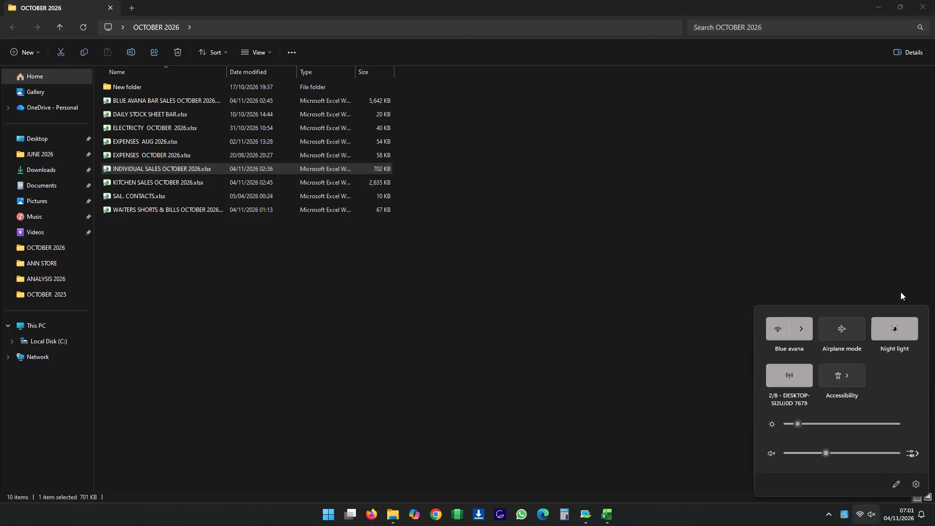
# Open the OCTOBER 2026 folder and its BLUE AVANA BAR SALES OCTOBER 2026 workbook to view the NOVEMBER(3) summary.
pyautogui.scroll(1, 911, 495)
pyautogui.moveTo(802, 483); pyautogui.dragTo(374, 219, button='right')
pyautogui.click(934, 0)
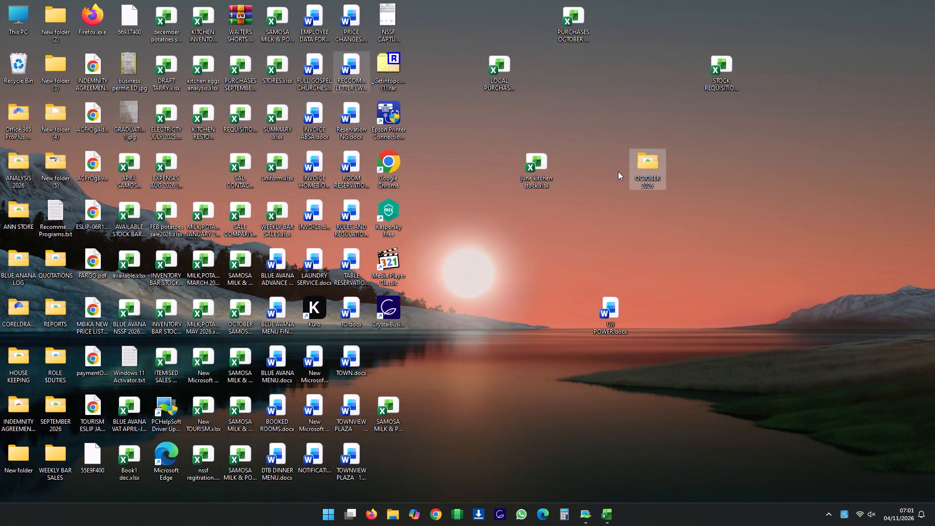
pyautogui.doubleClick(635, 171)
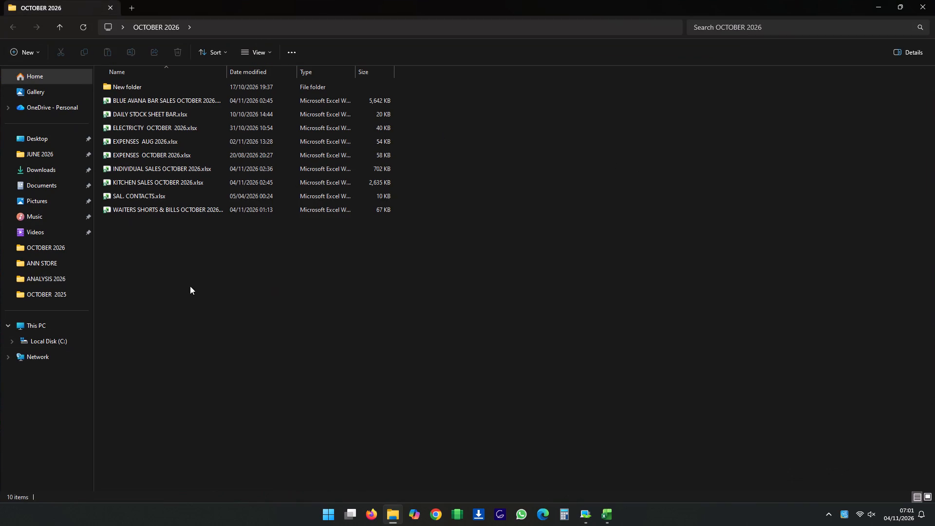
pyautogui.doubleClick(179, 101)
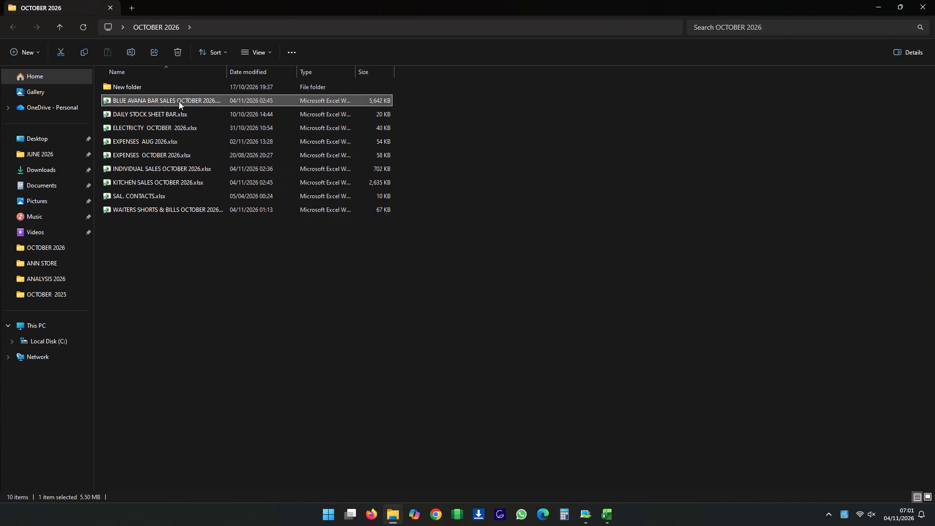
pyautogui.moveTo(199, 342); pyautogui.dragTo(204, 340)
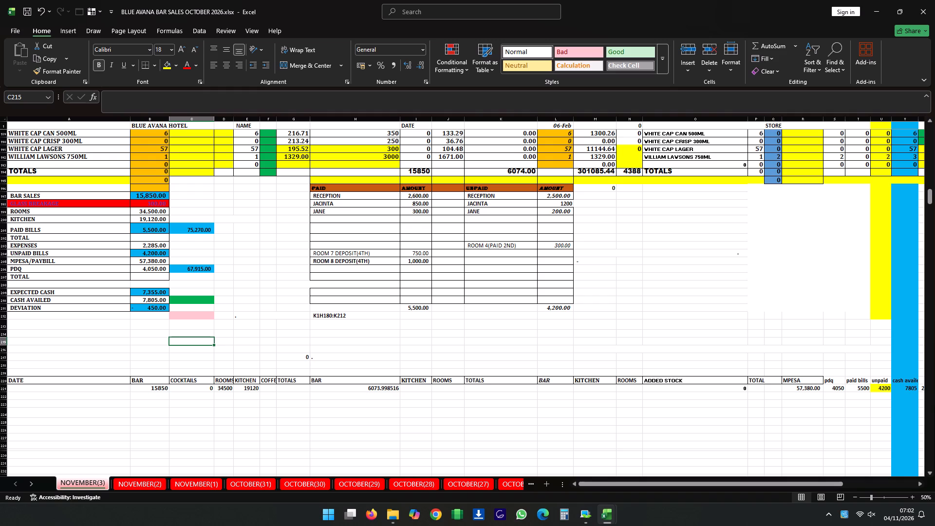
pyautogui.click(216, 265)
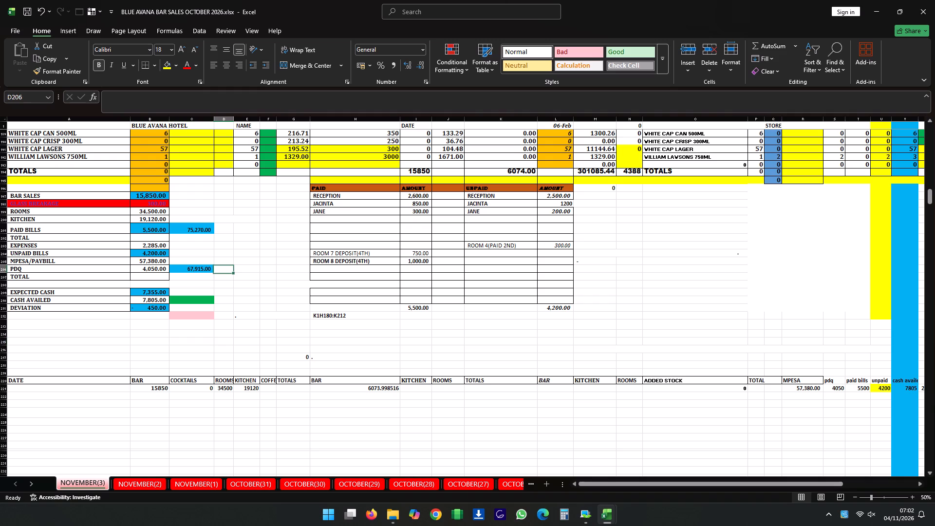
# Return to the OCTOBER 2026 folder and open the INDIVIDUAL SALES OCTOBER 2026 workbook.
pyautogui.click(879, 15)
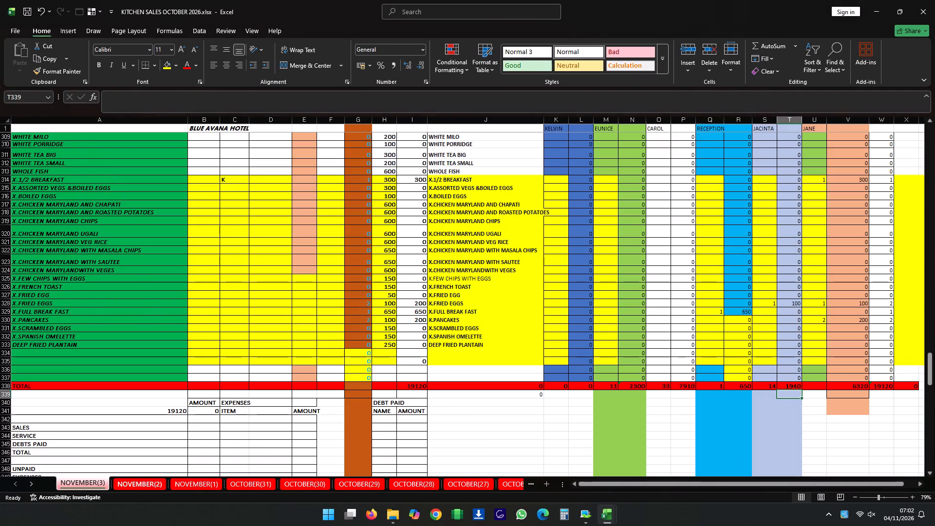
pyautogui.click(883, 10)
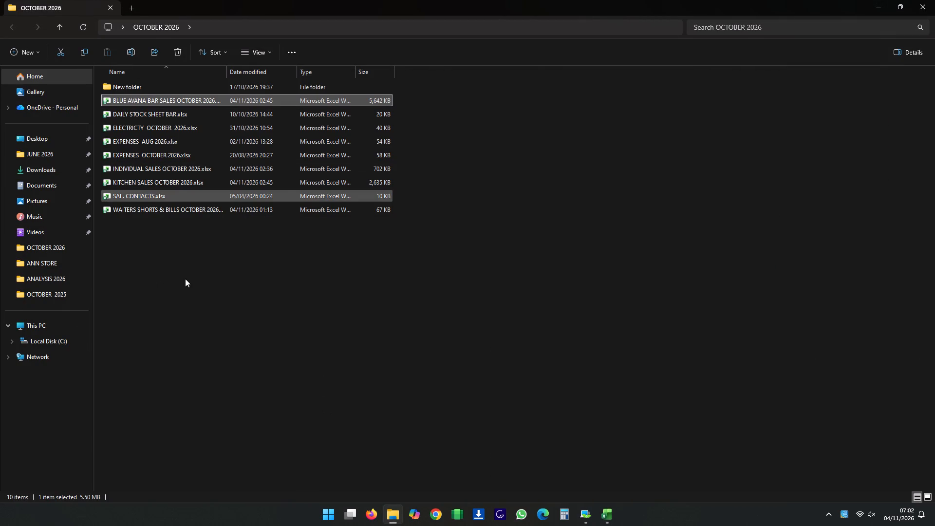
pyautogui.click(180, 165)
pyautogui.click(179, 204)
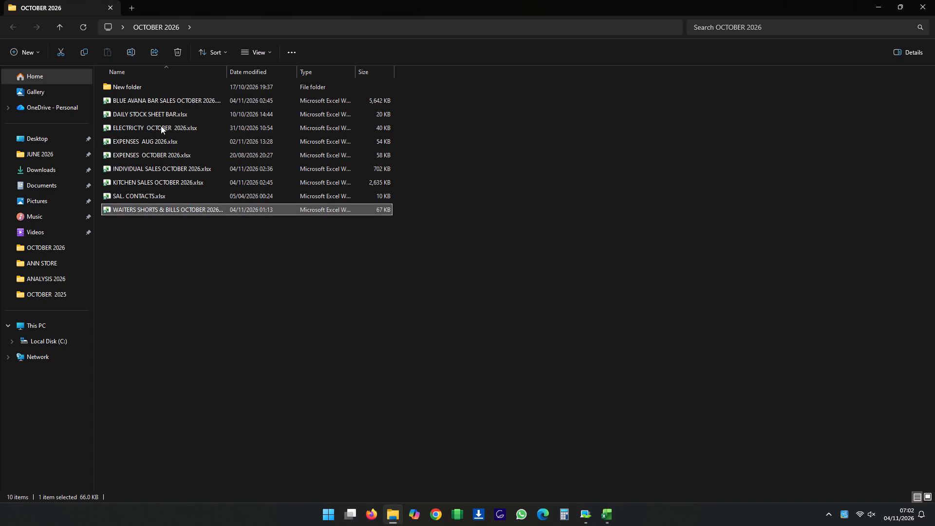
pyautogui.click(162, 146)
pyautogui.click(168, 174)
pyautogui.click(164, 153)
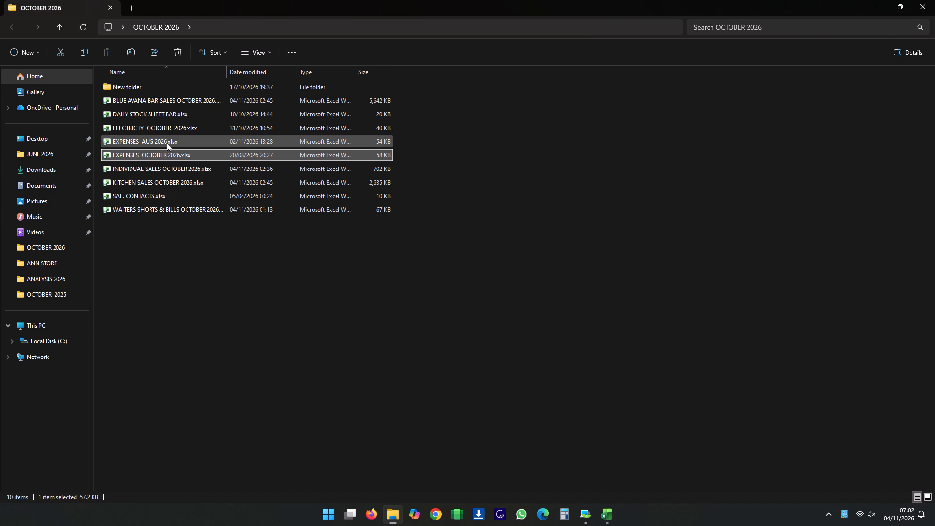
pyautogui.click(167, 143)
pyautogui.click(165, 126)
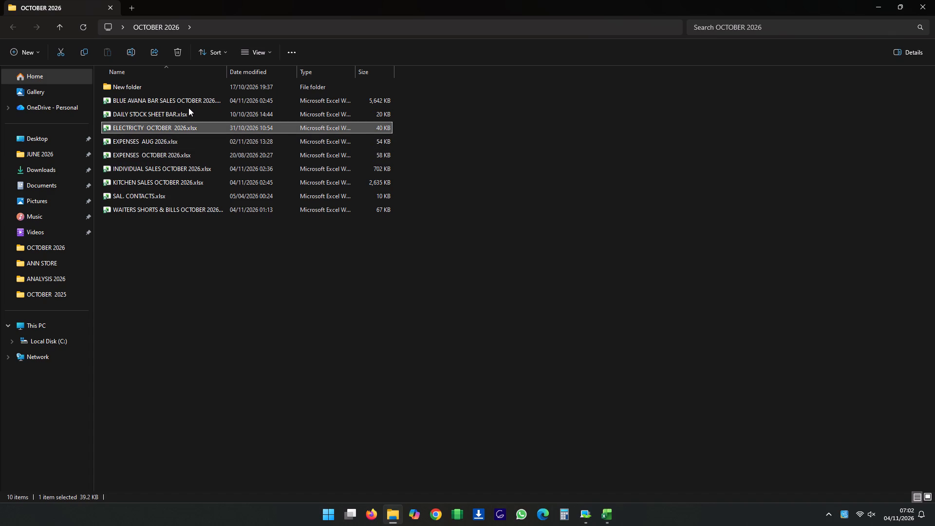
pyautogui.click(172, 112)
pyautogui.click(220, 103)
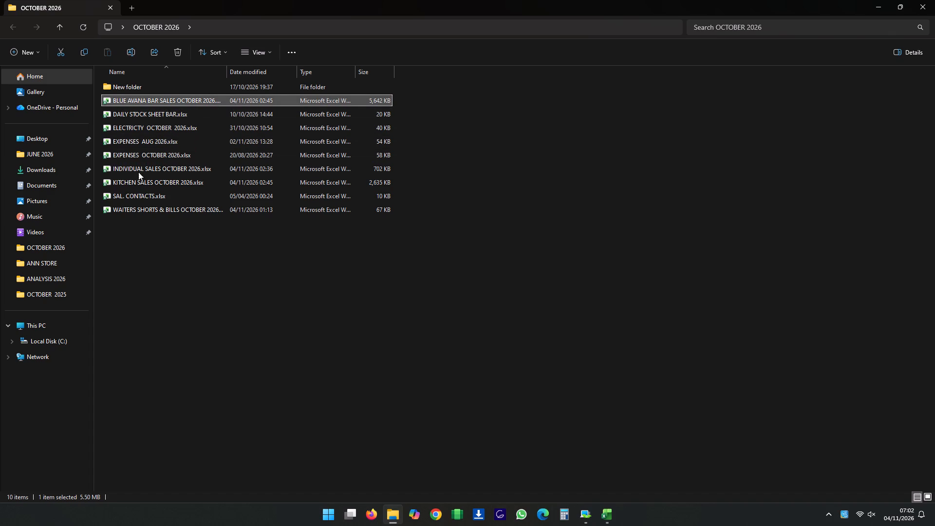
pyautogui.doubleClick(138, 164)
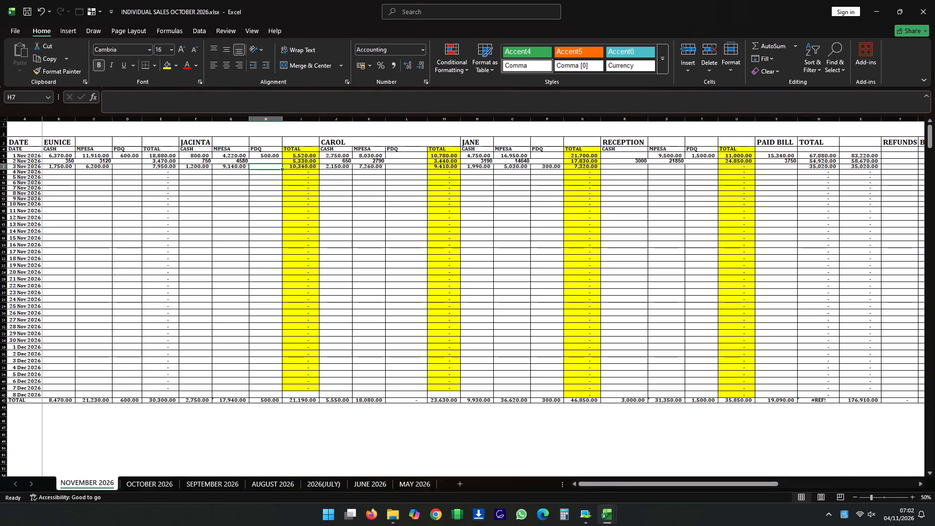
# Enter 35150 as RECEPTION's CASH for 3 Nov 2026 on the NOVEMBER 2026 sheet.
pyautogui.click(0, 171)
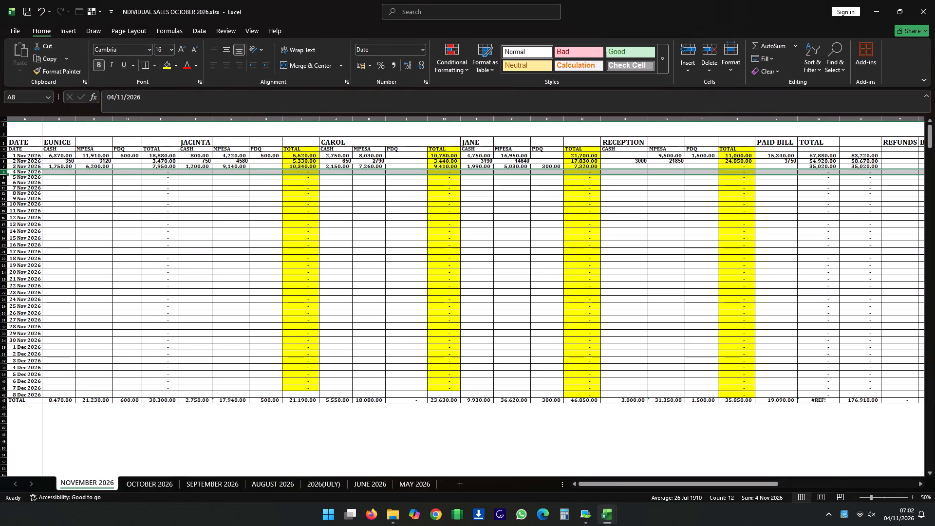
pyautogui.click(664, 190)
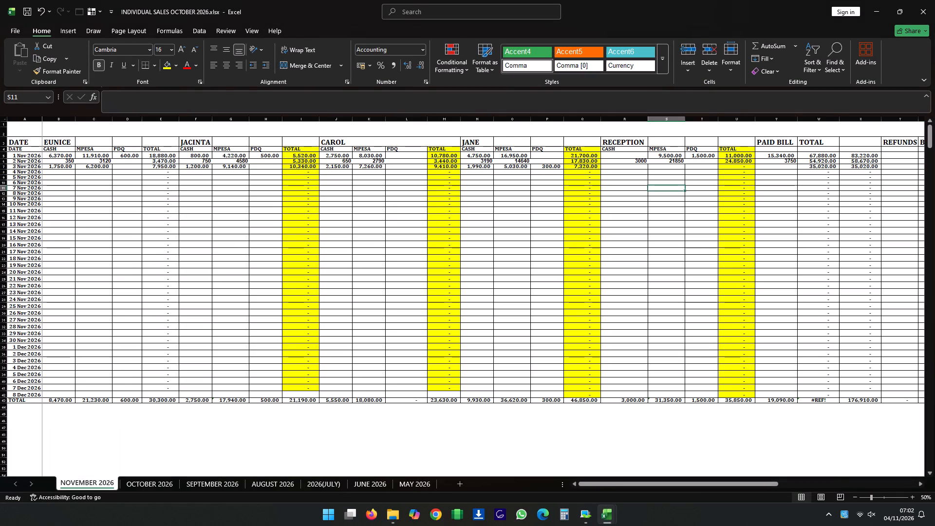
pyautogui.click(611, 167)
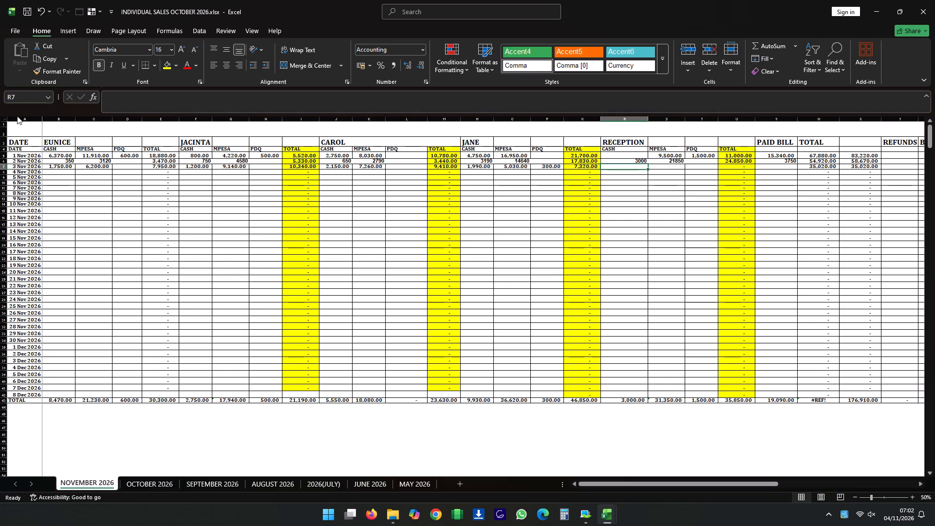
pyautogui.write('35150')
pyautogui.press('Right')
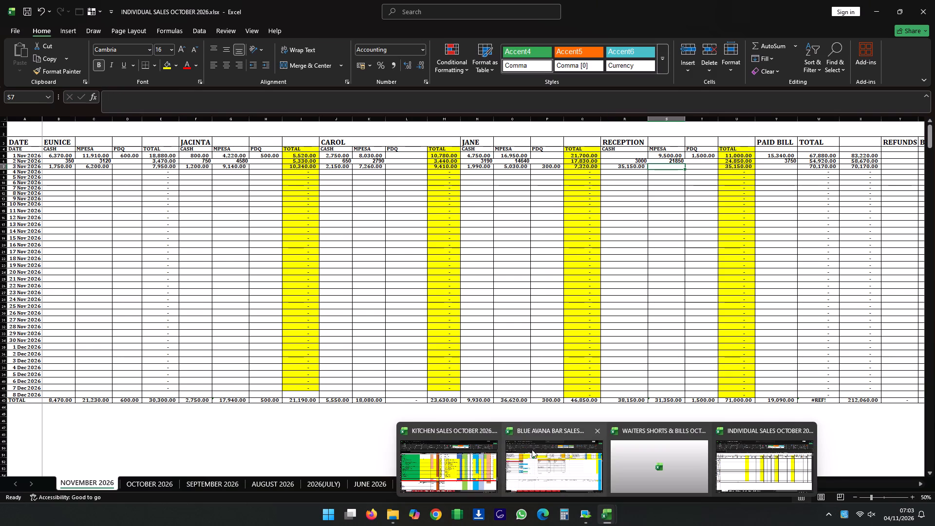
# Check the MPESA/PAYBILL amount in the bar sales workbook and enter 57380 as RECEPTION's MPESA for 3 Nov 2026 in the individual sales workbook.
pyautogui.click(532, 450)
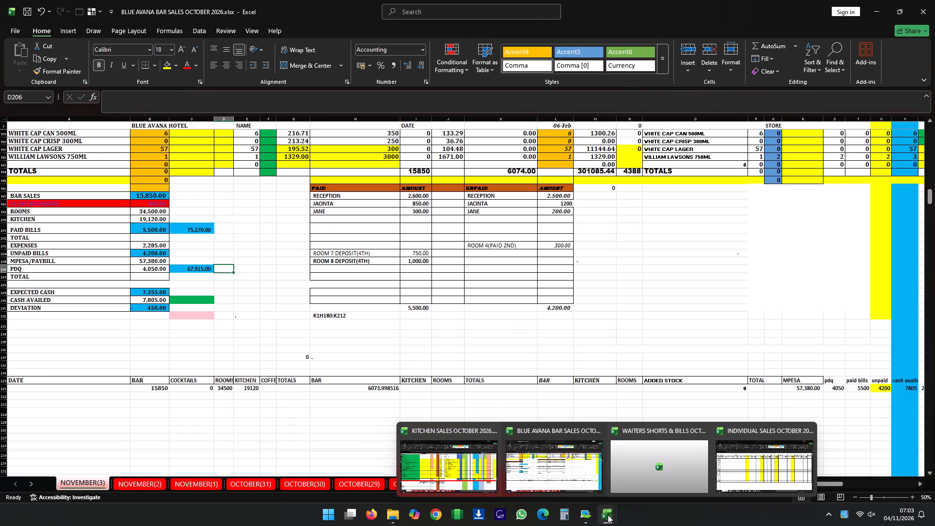
pyautogui.click(742, 491)
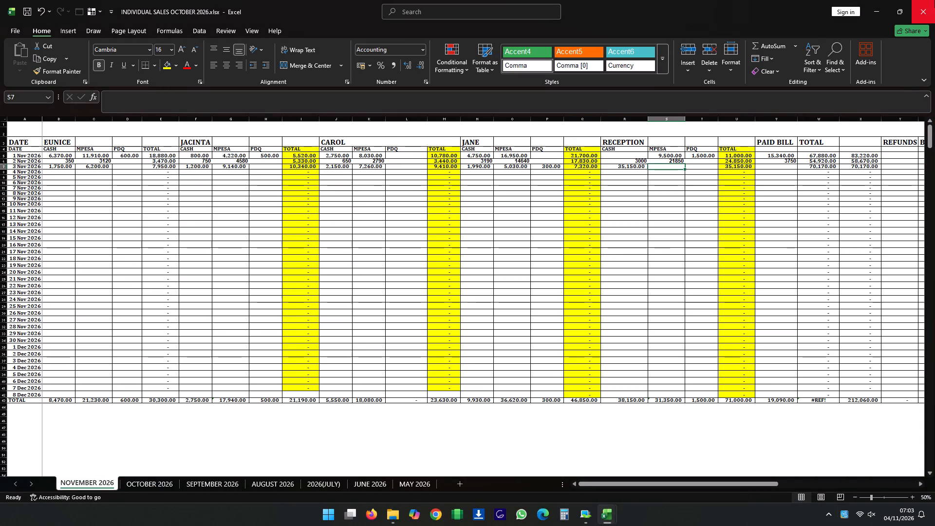
pyautogui.press('5')
pyautogui.write('7380')
pyautogui.press('Right')
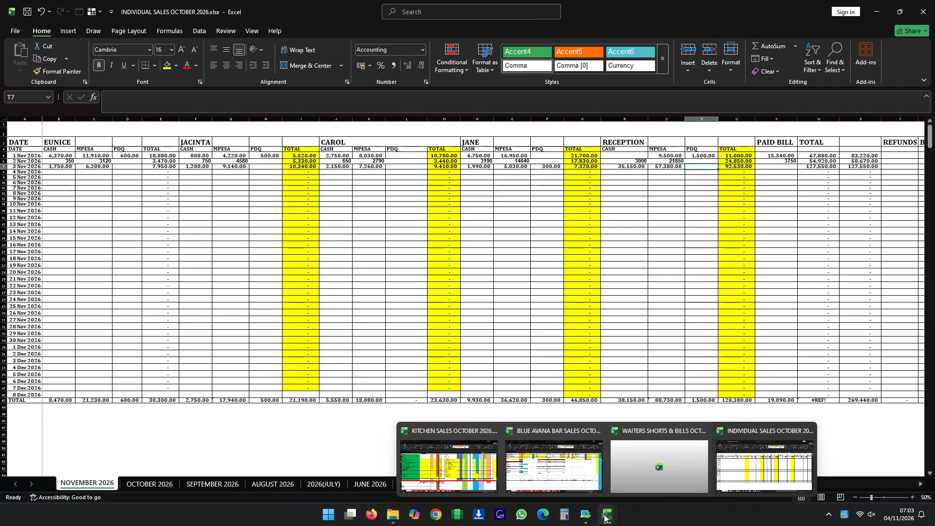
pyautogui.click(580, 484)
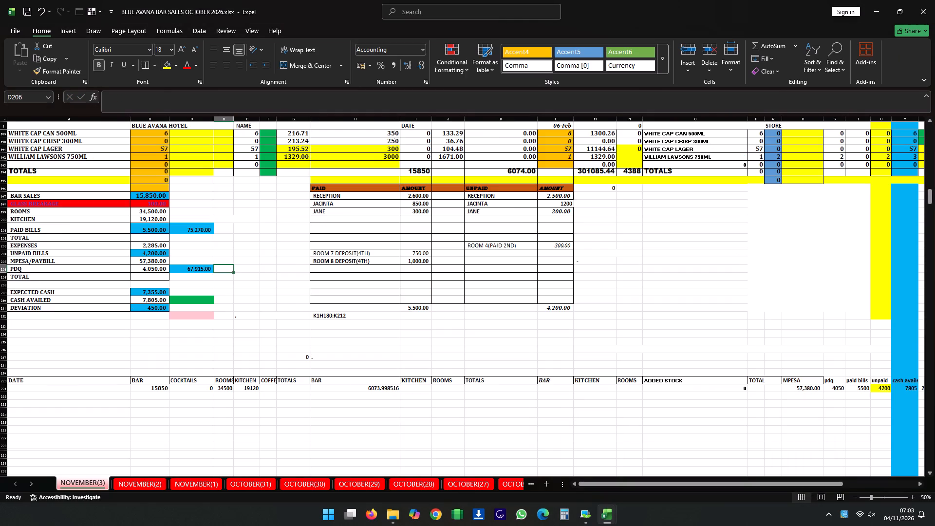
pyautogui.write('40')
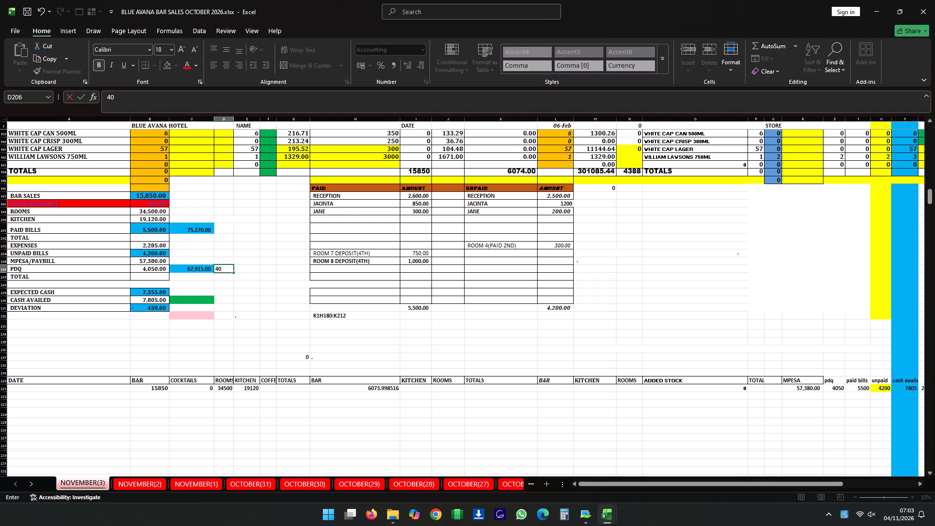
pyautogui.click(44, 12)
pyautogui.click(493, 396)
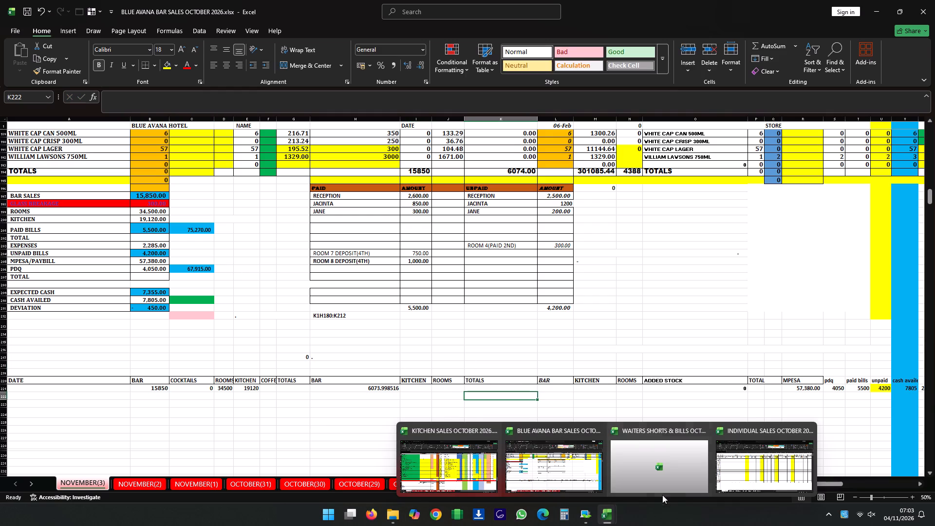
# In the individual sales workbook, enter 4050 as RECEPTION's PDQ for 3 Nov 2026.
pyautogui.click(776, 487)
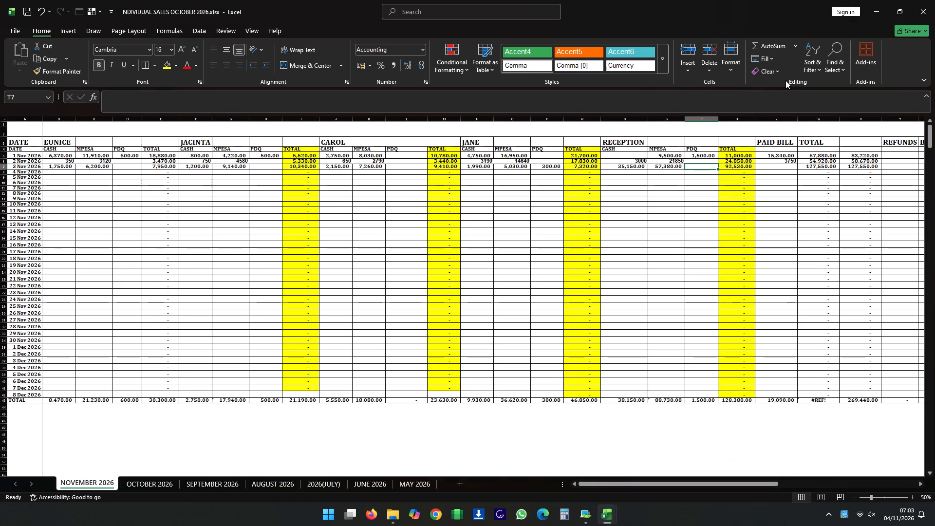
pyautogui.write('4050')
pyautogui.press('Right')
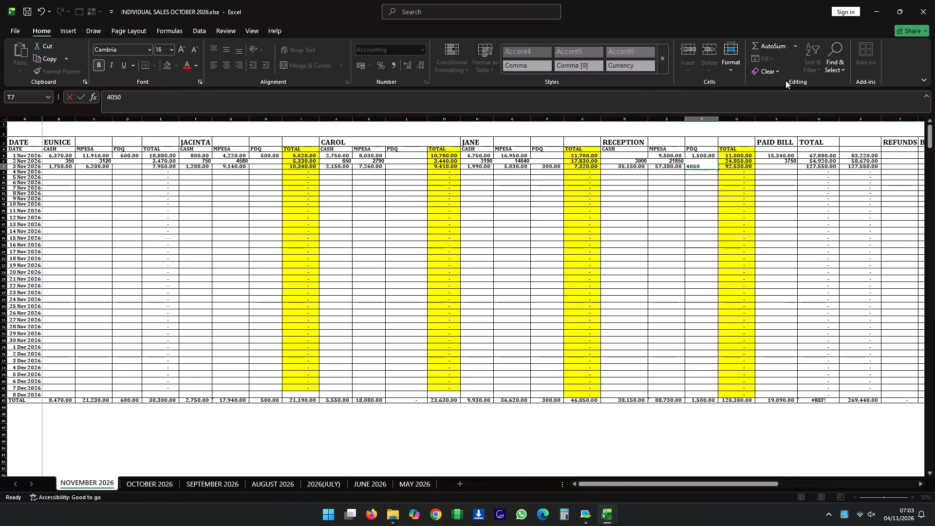
# Check the paid bills in the bar sales workbook and enter 5500 under PAID BILL for 3 Nov 2026 in the individual sales workbook.
pyautogui.press('Right')
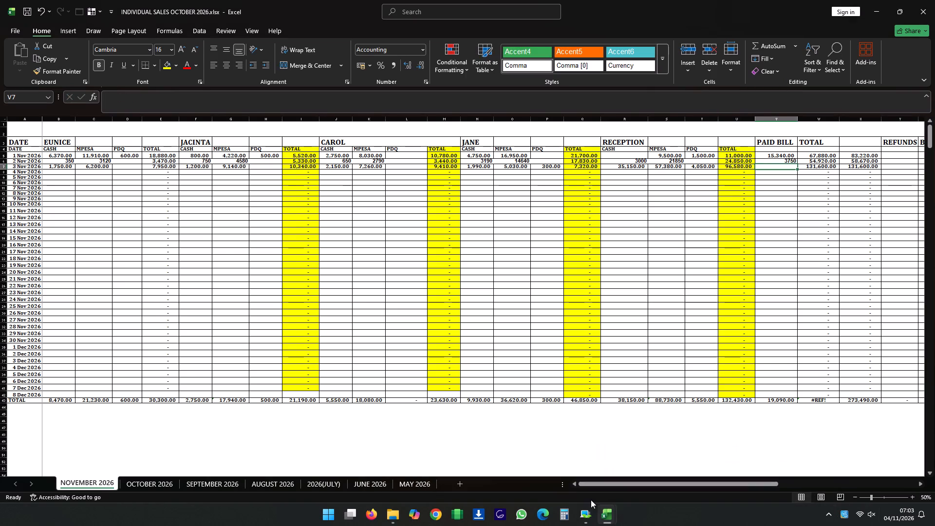
pyautogui.click(575, 483)
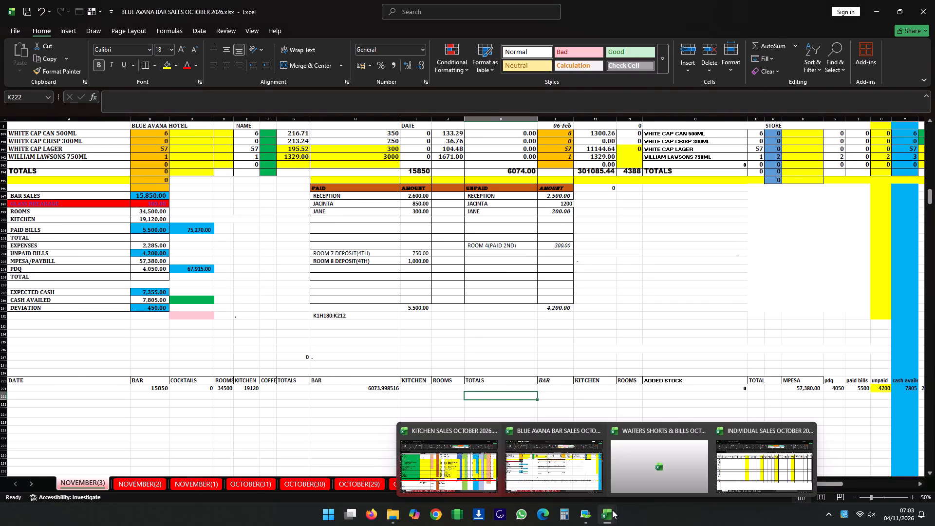
pyautogui.click(575, 468)
pyautogui.click(738, 468)
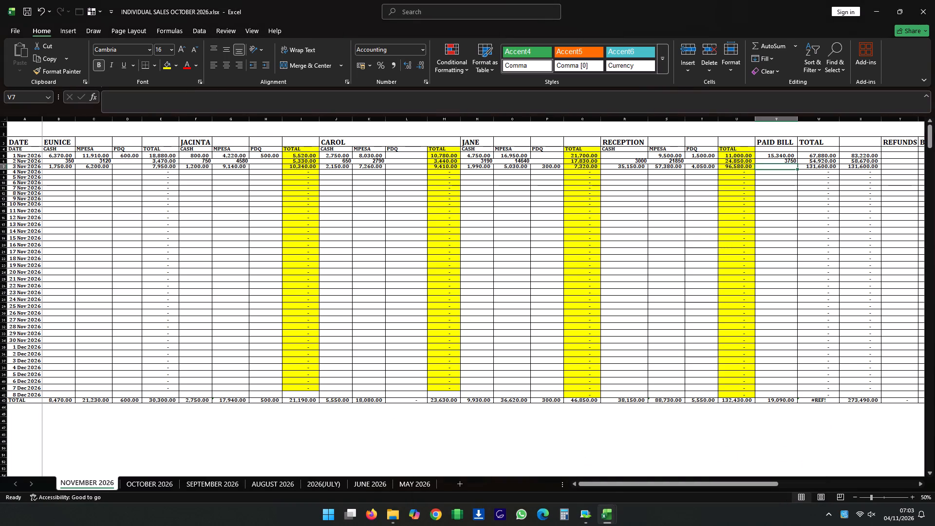
pyautogui.write('5500')
pyautogui.press('Right')
# Enter 2285 in the EXPENSES column for 3 Nov 2026.
pyautogui.press('Right')
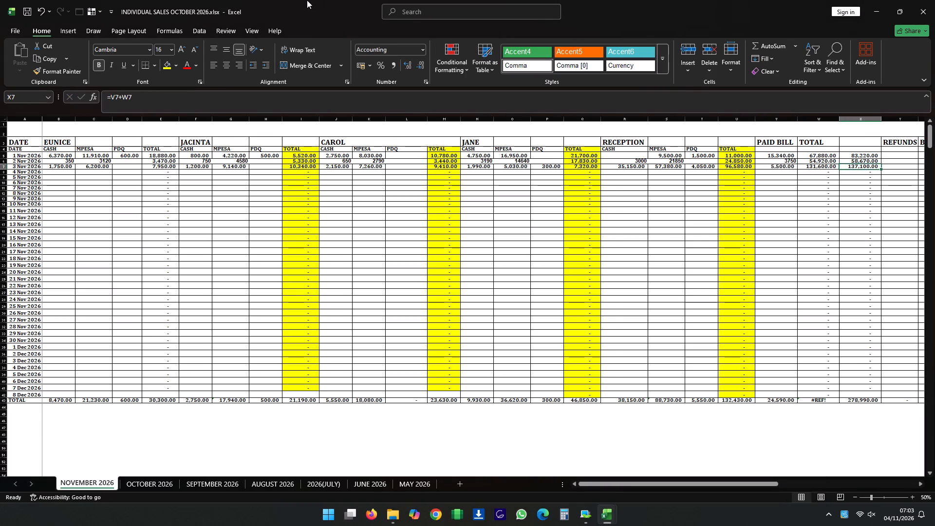
pyautogui.press('Right')
pyautogui.press('Right')
pyautogui.press('Right')
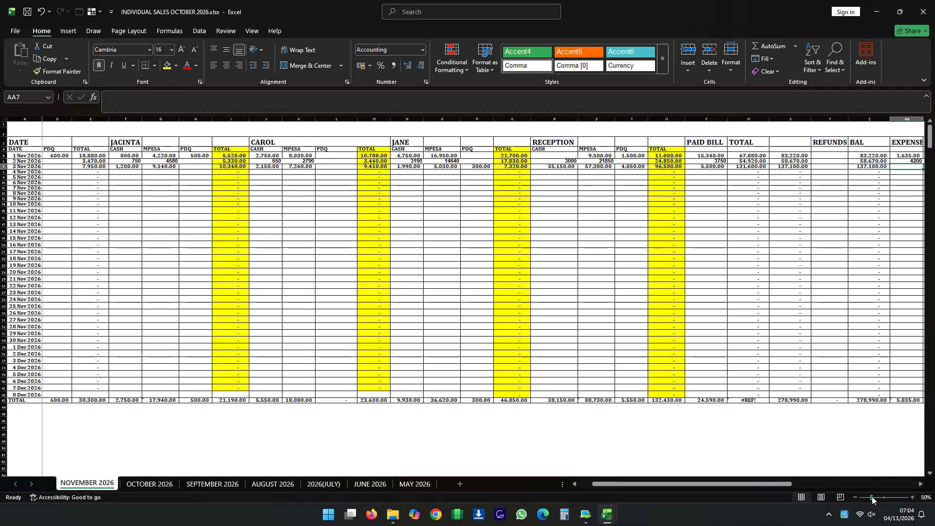
pyautogui.write('22')
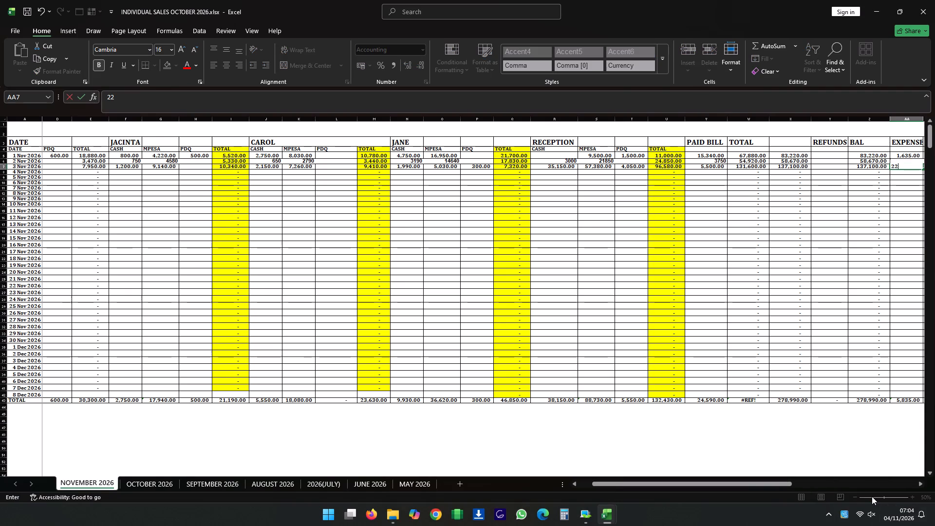
pyautogui.write('85')
pyautogui.press('Right')
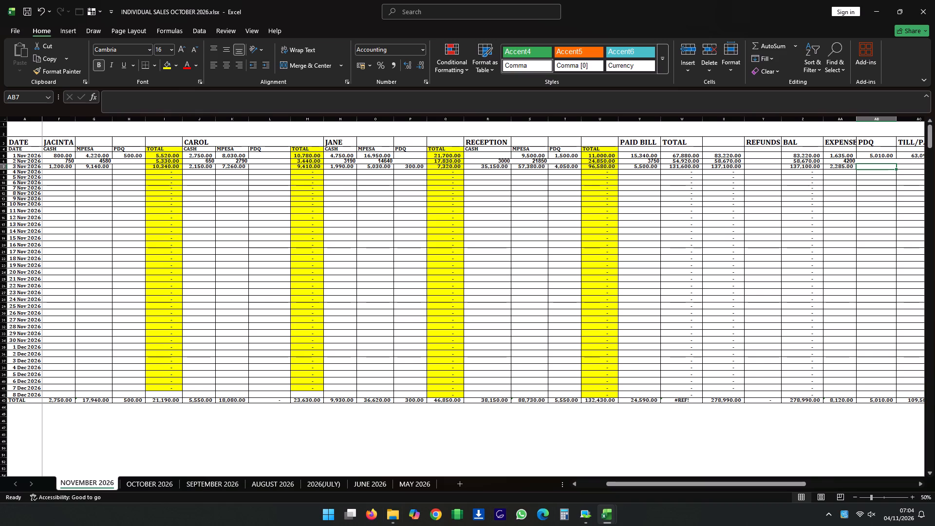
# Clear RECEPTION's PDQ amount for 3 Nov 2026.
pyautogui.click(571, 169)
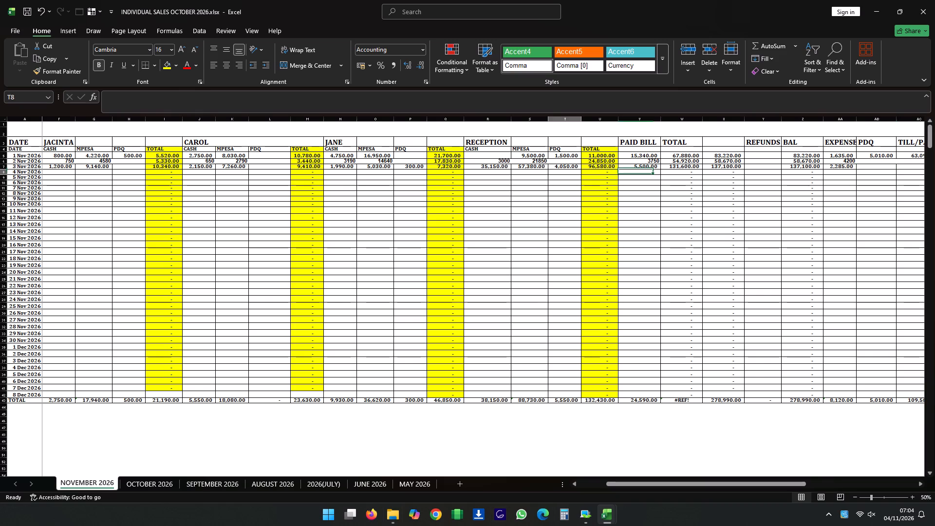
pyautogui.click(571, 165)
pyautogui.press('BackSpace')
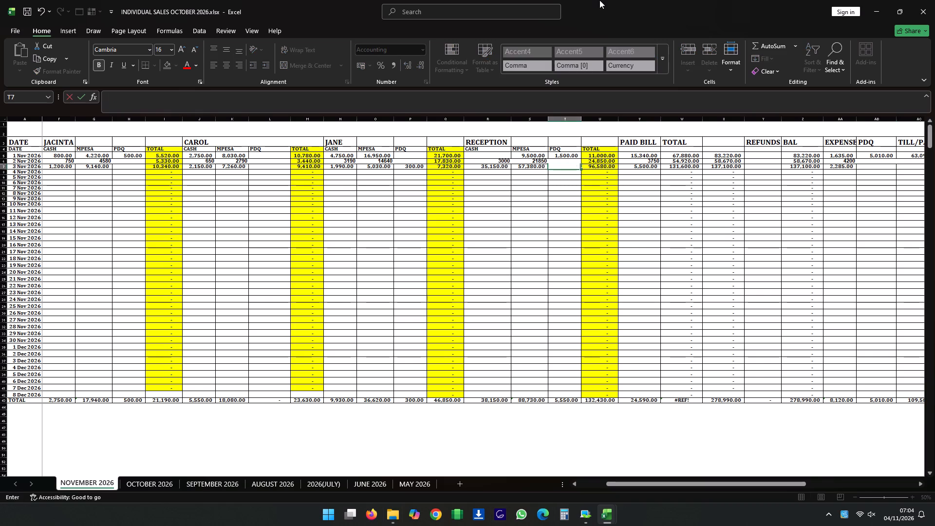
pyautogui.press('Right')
# Enter 4050 in the PDQ column beside EXPENSES for 3 Nov 2026.
pyautogui.press('Right')
pyautogui.press('Right')
pyautogui.press('Right')
pyautogui.press('Right')
pyautogui.press('Right')
pyautogui.press('Right')
pyautogui.press('Right')
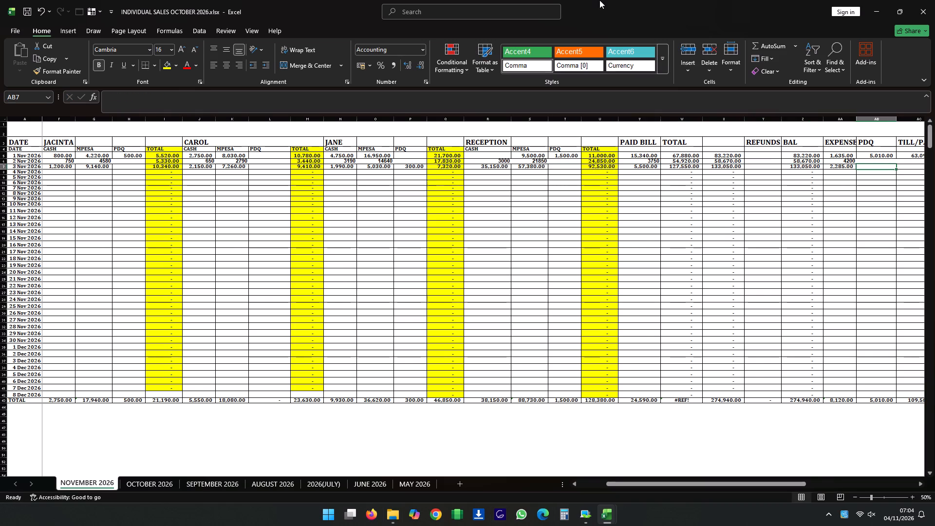
pyautogui.write('40')
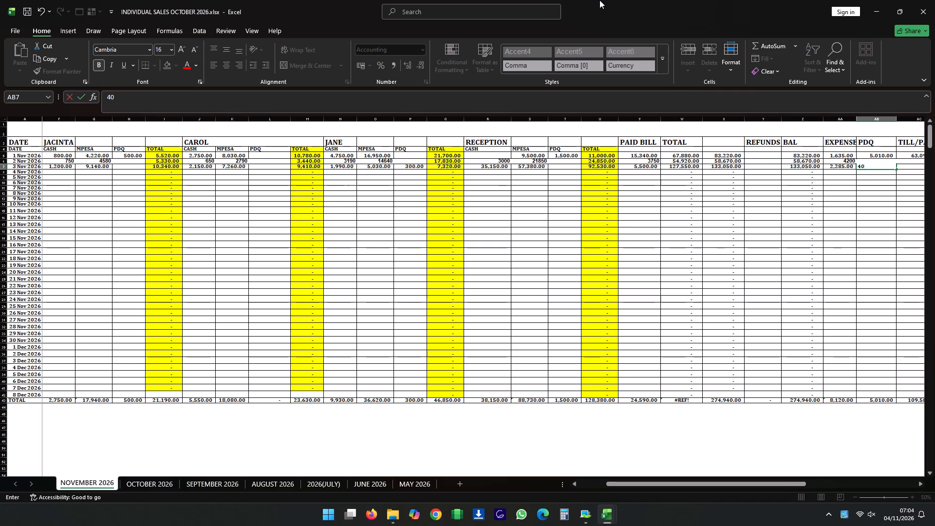
pyautogui.write('50')
pyautogui.press('Right')
pyautogui.press('Right')
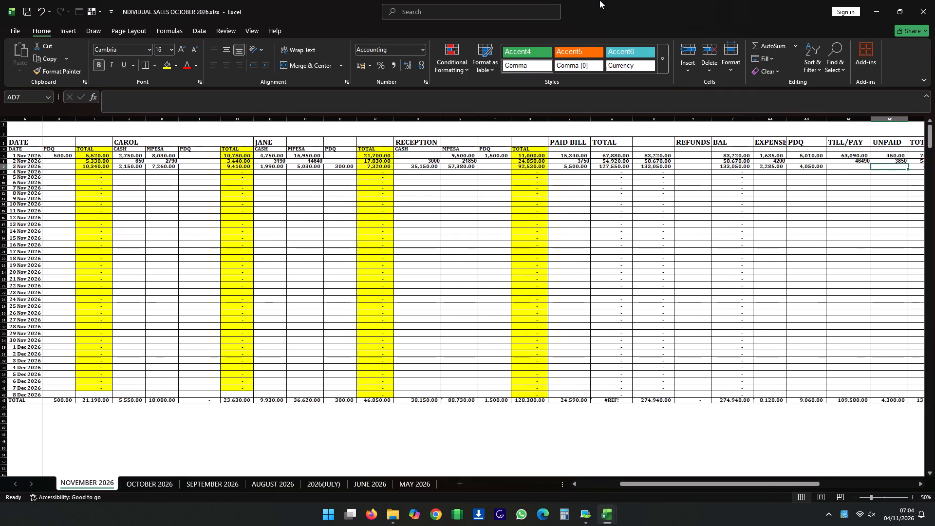
pyautogui.press('Left')
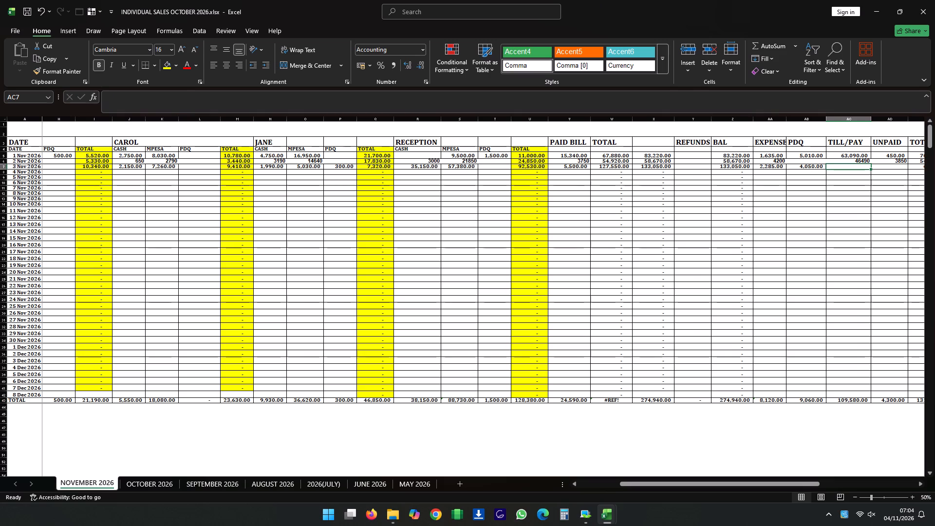
# Change RECEPTION's 3 Nov 2026 takings to 3000 cash and 32150 MPESA.
pyautogui.click(428, 167)
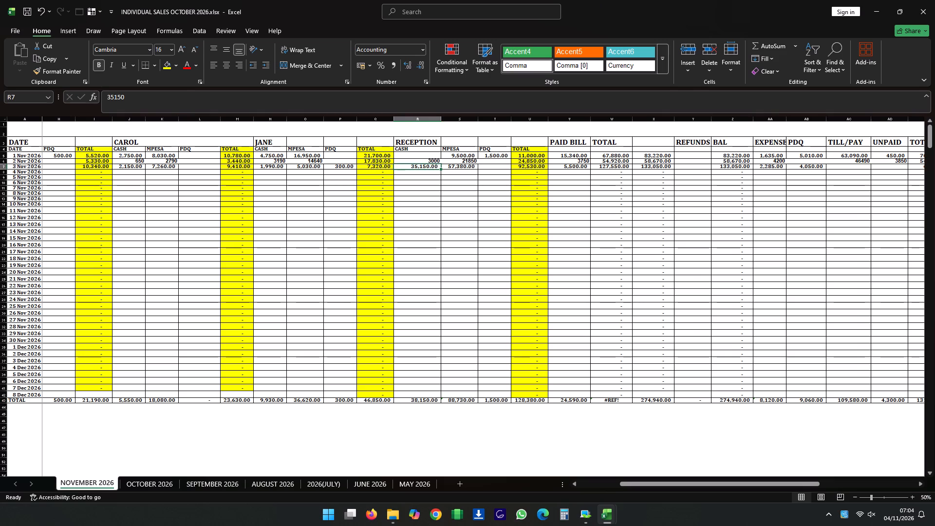
pyautogui.write('3000')
pyautogui.press('Right')
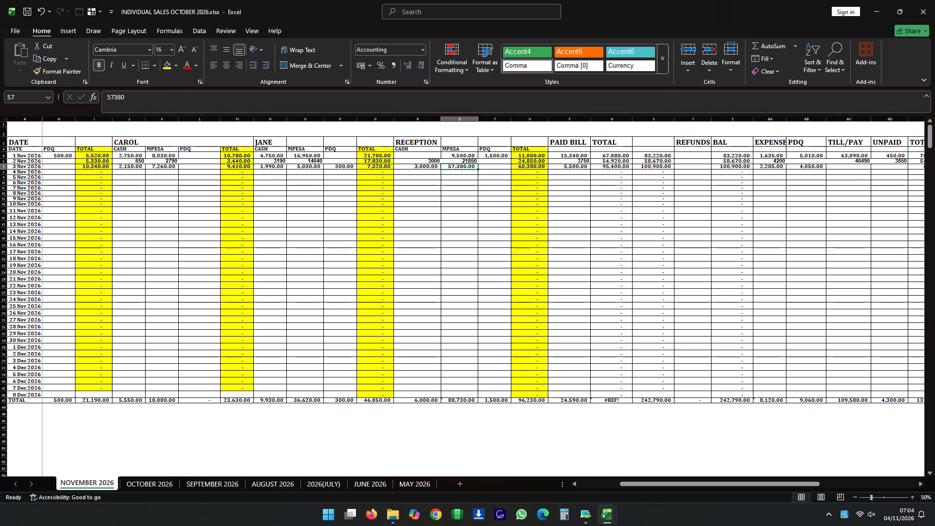
pyautogui.write('32150')
pyautogui.press('Right')
# Enter 57380 in the TILL/PAY column for 3 Nov 2026.
pyautogui.press('Right')
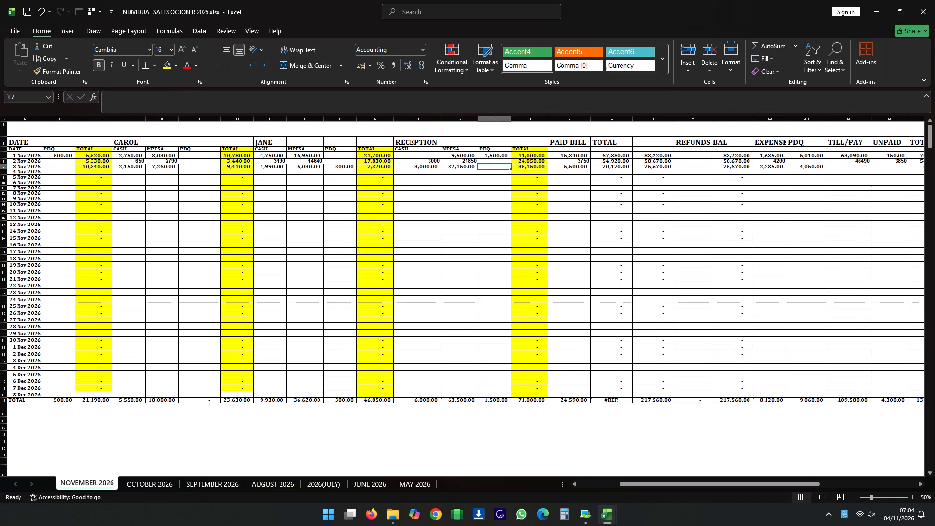
pyautogui.press('Right')
pyautogui.press('Right')
pyautogui.press('Right')
pyautogui.press('Right')
pyautogui.press('Right')
pyautogui.press('Right')
pyautogui.press('Right')
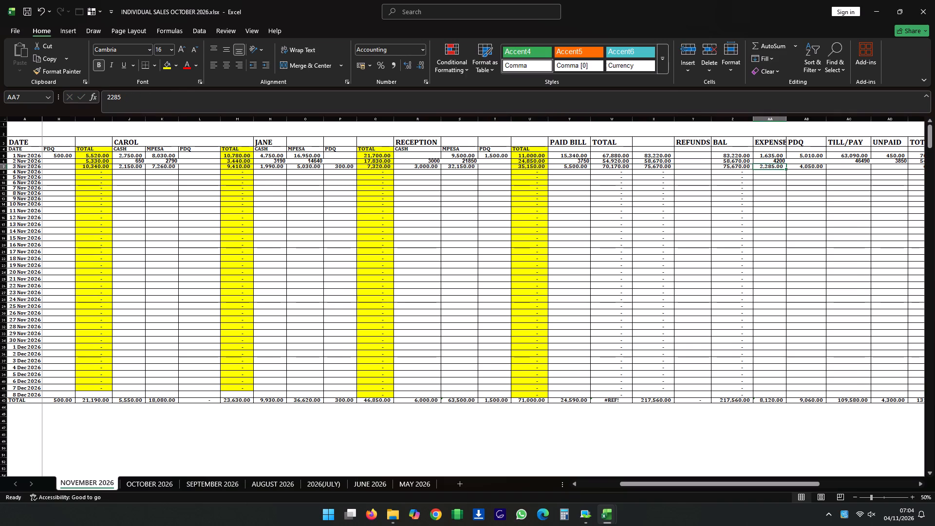
pyautogui.press('Right')
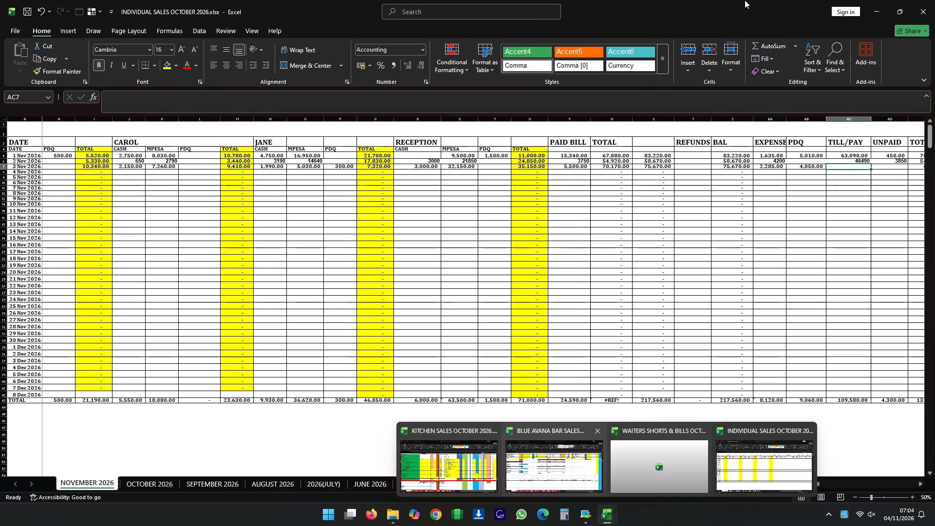
pyautogui.write('57')
pyautogui.write('380')
pyautogui.press('Right')
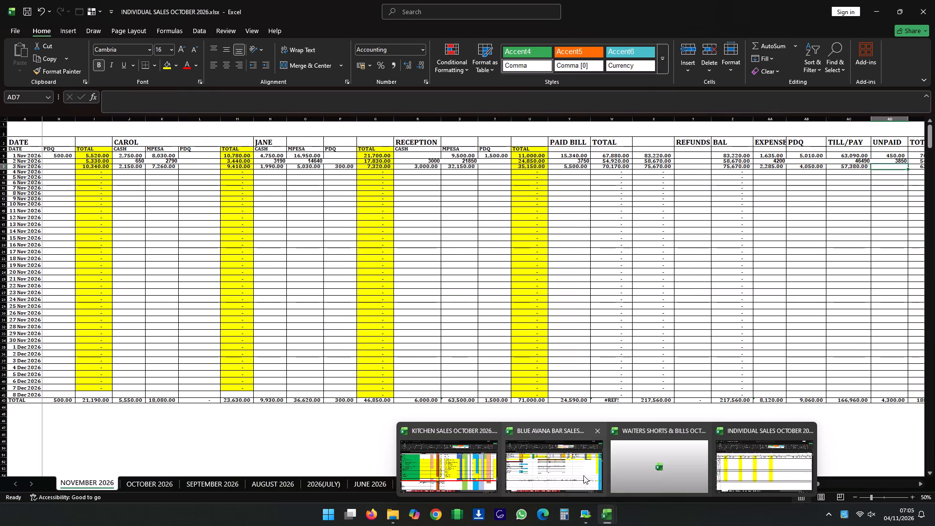
# Check the unpaid bills in the bar sales workbook and enter 4200 under UNPAID for 3 Nov 2026 in the individual sales workbook.
pyautogui.click(580, 463)
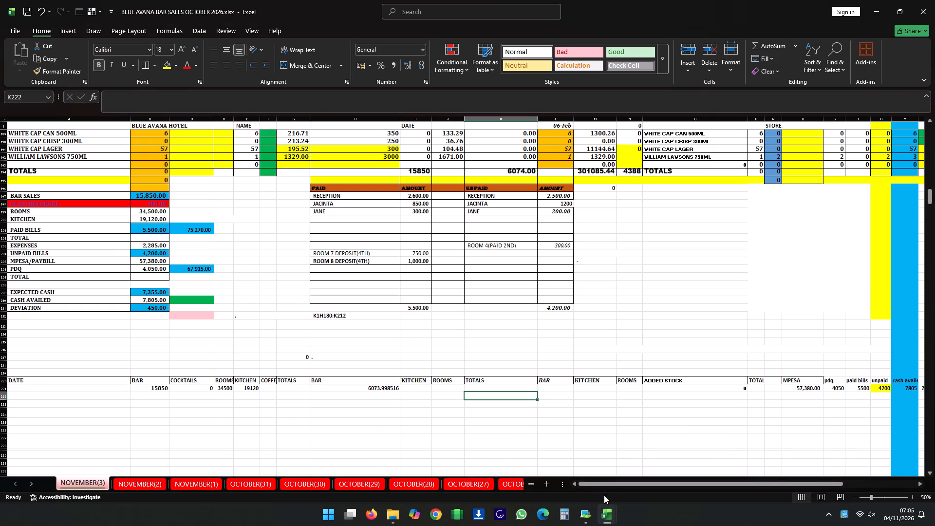
pyautogui.click(761, 483)
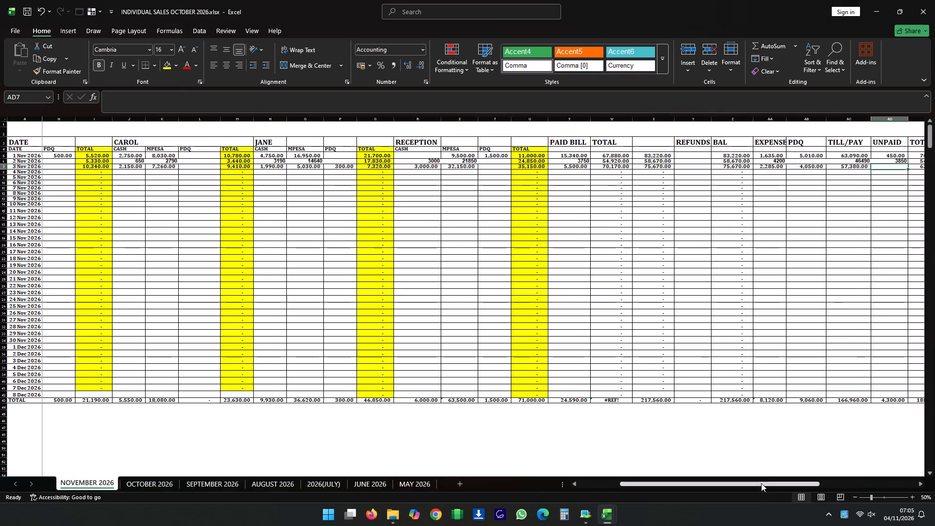
pyautogui.write('4200')
pyautogui.press('Right')
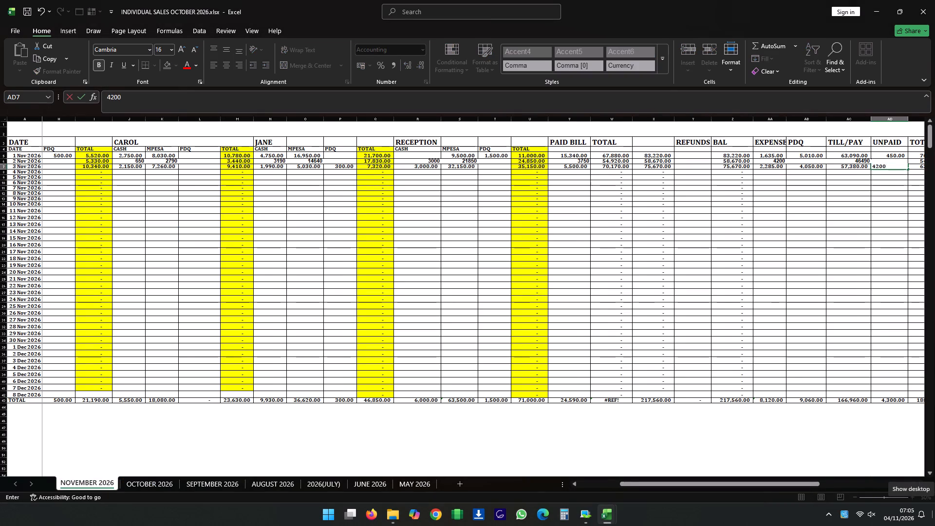
# Enter 7805 as the availed cash for 3 Nov 2026.
pyautogui.press('Right')
pyautogui.press('Right')
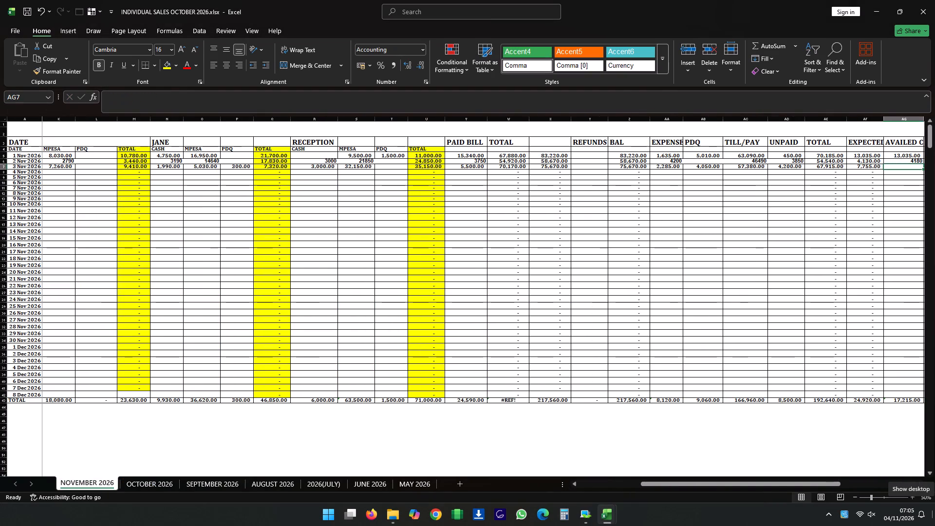
pyautogui.press('Right')
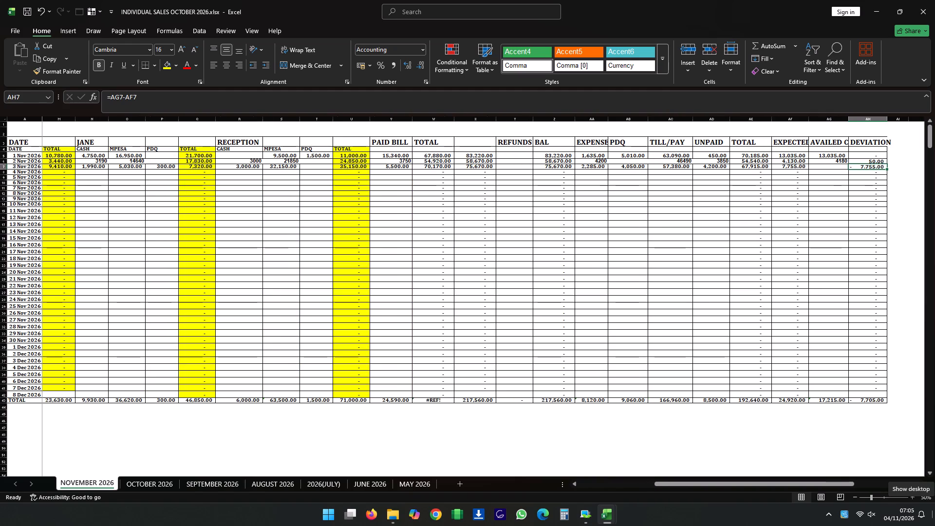
pyautogui.press('Left')
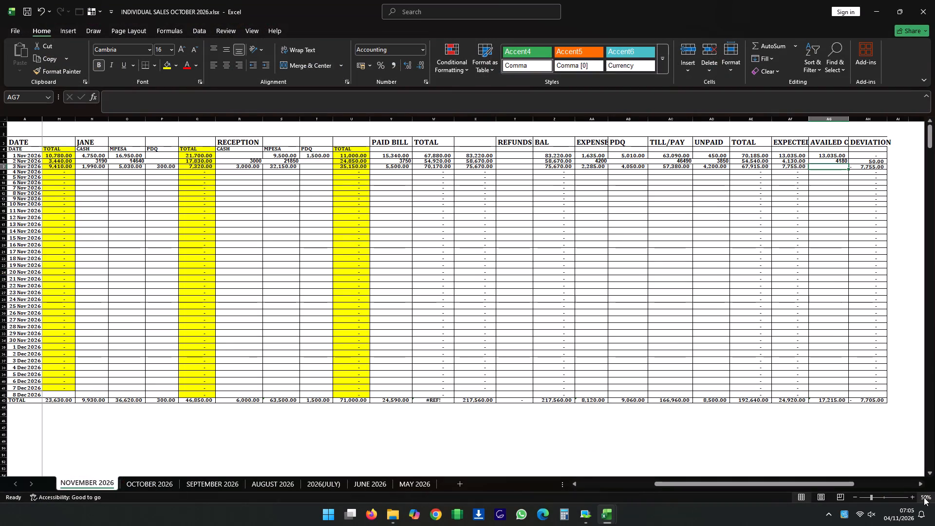
pyautogui.write('7805')
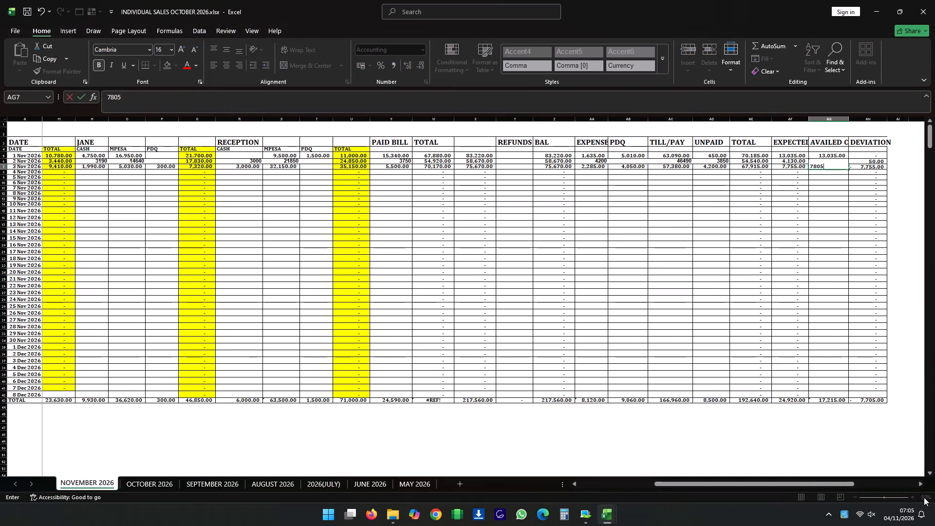
pyautogui.press('Right')
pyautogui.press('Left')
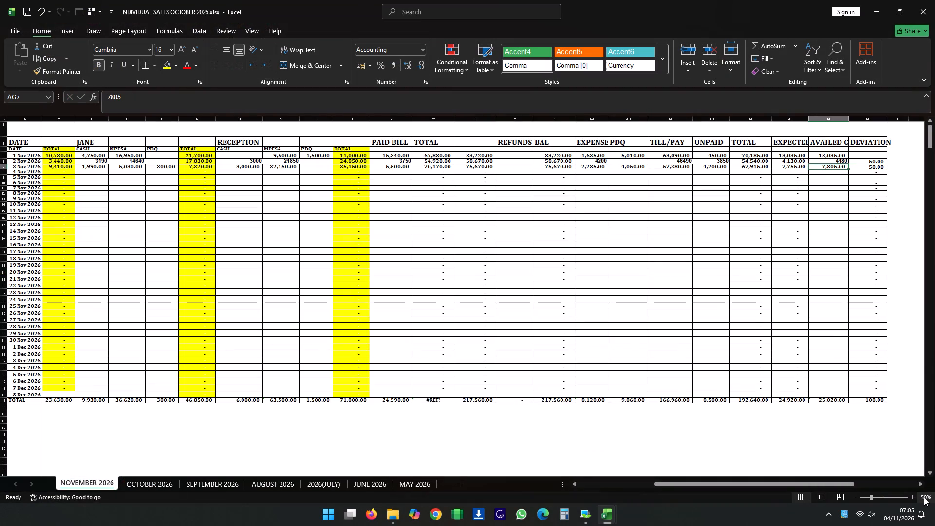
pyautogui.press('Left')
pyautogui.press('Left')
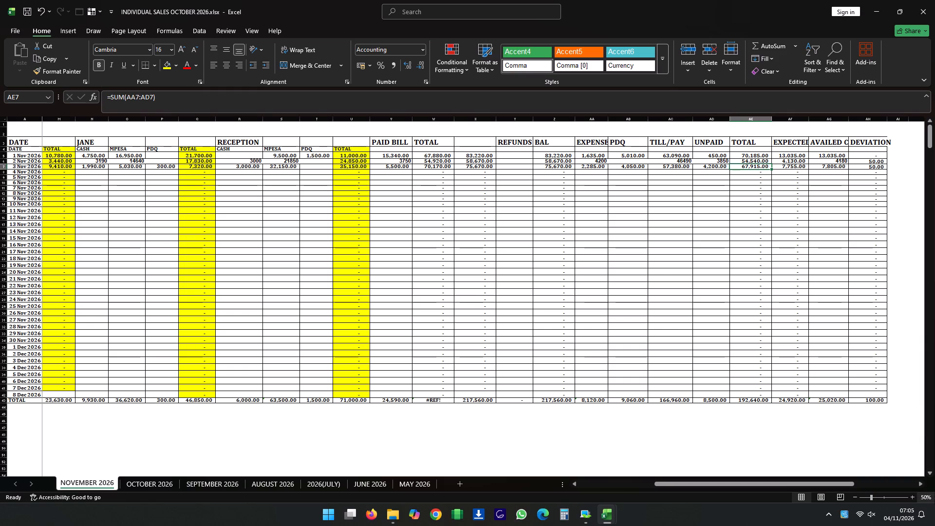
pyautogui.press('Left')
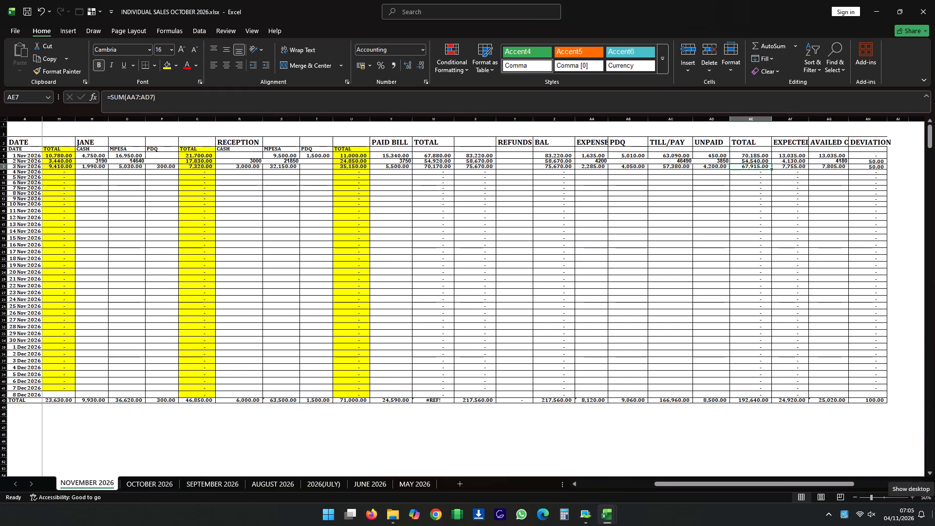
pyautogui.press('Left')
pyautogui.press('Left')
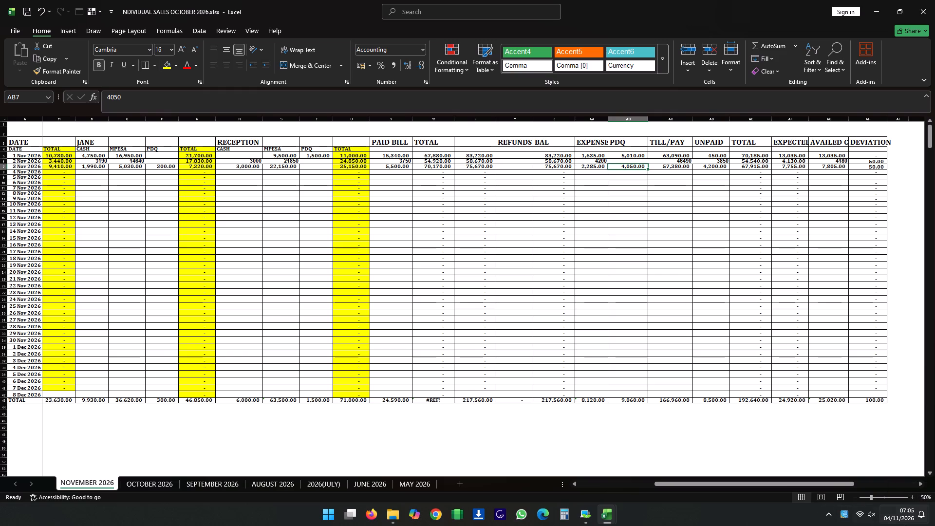
# Raise the display brightness to nearly full in the Windows quick settings.
pyautogui.click(861, 520)
pyautogui.moveTo(869, 424); pyautogui.dragTo(873, 424)
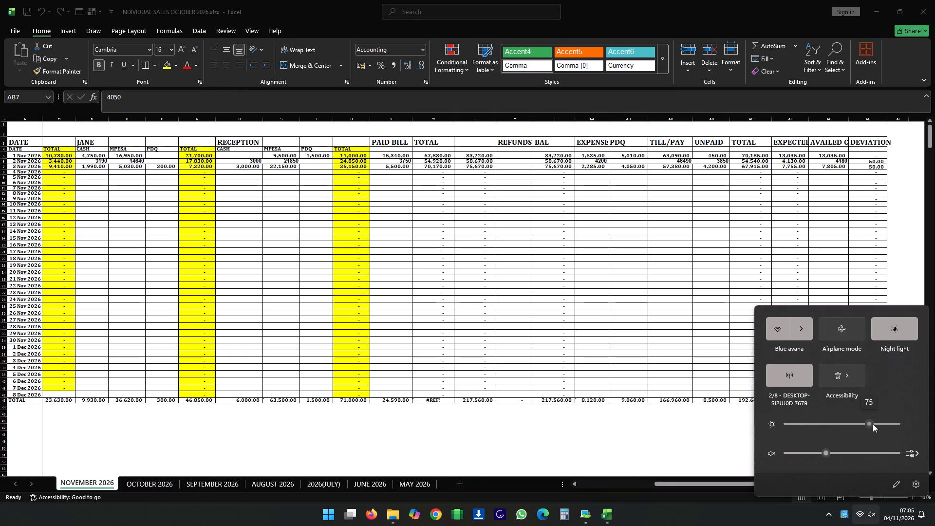
pyautogui.moveTo(873, 424); pyautogui.dragTo(903, 431)
pyautogui.click(897, 429)
pyautogui.click(906, 423)
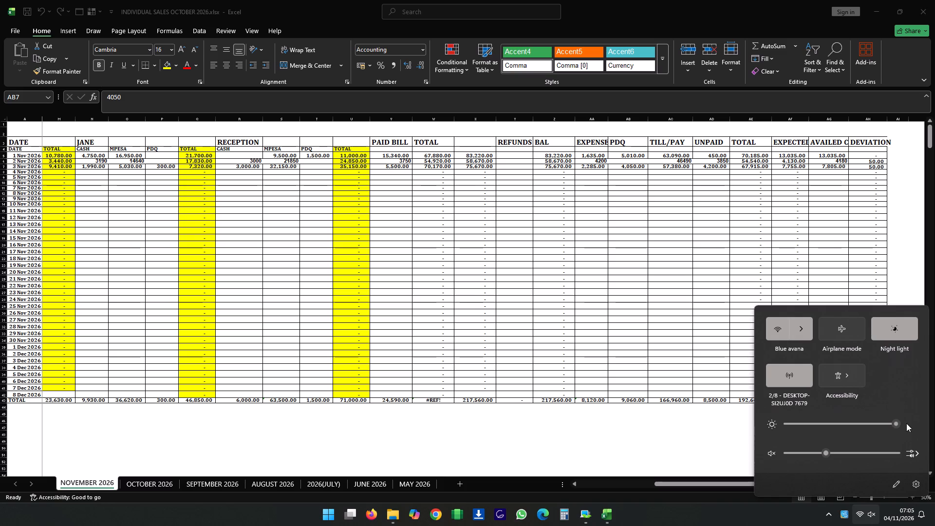
pyautogui.click(894, 423)
pyautogui.moveTo(894, 423); pyautogui.dragTo(899, 426)
pyautogui.click(919, 425)
# Turn off the Windows night light.
pyautogui.click(904, 328)
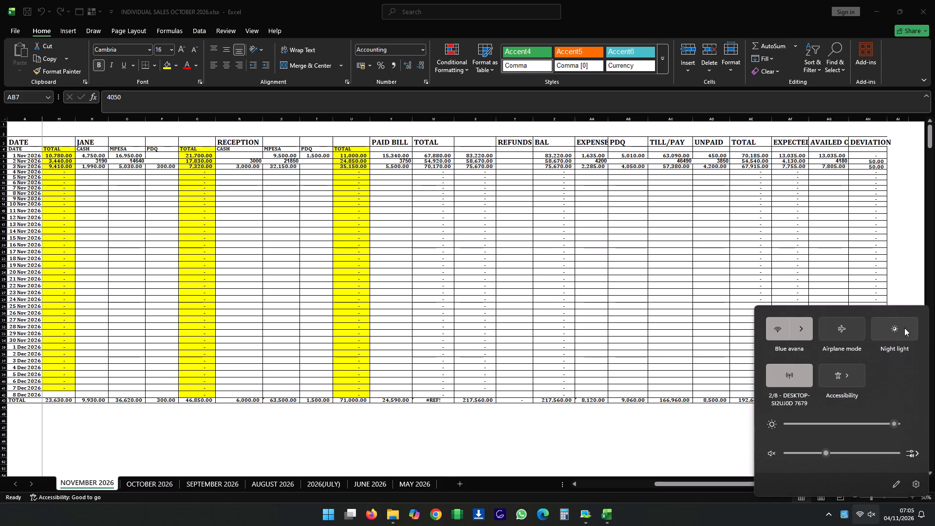
pyautogui.click(904, 328)
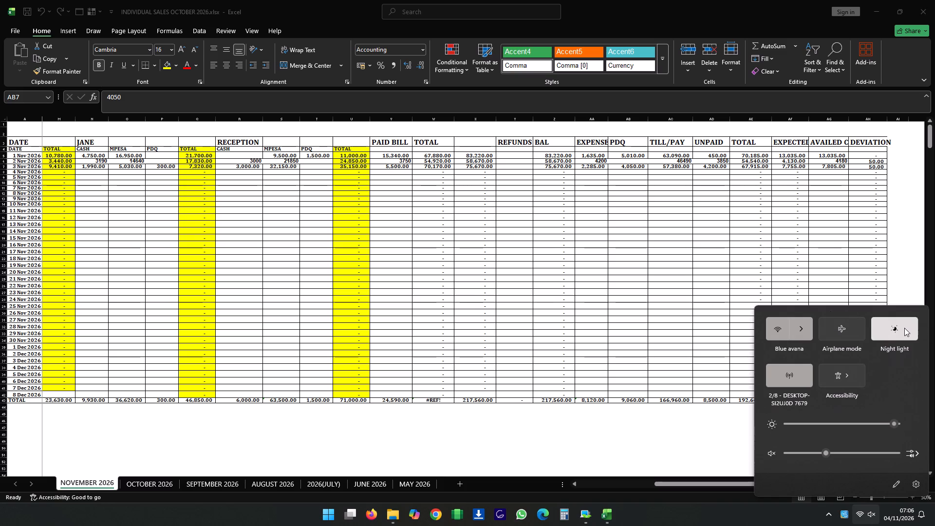
pyautogui.click(904, 328)
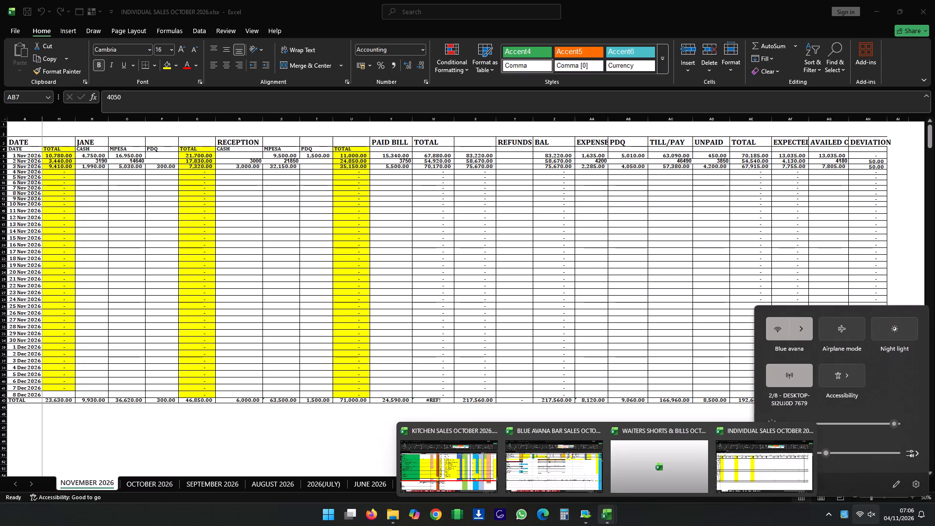
# In the bar sales workbook's NOVEMBER(3) sheet, add EUNICE with an amount of 300 below JANE in the UNPAID list.
pyautogui.click(584, 472)
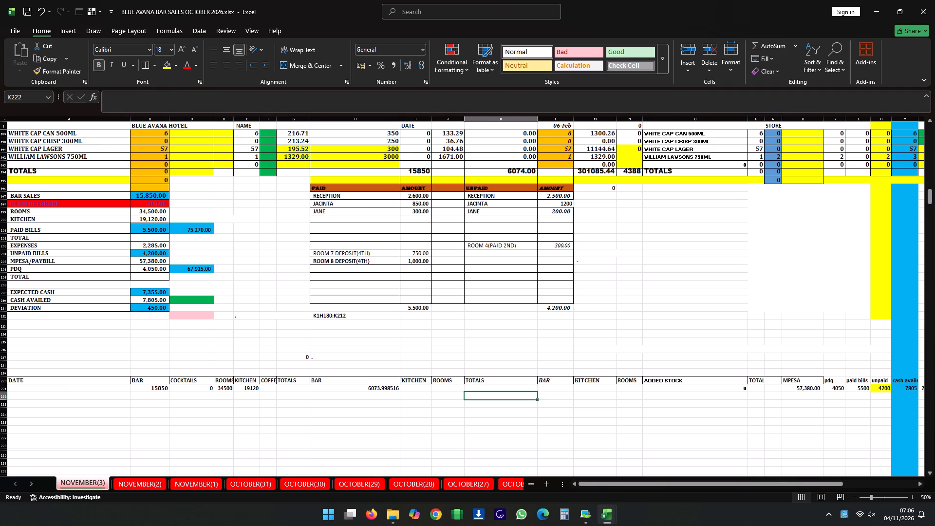
pyautogui.click(560, 219)
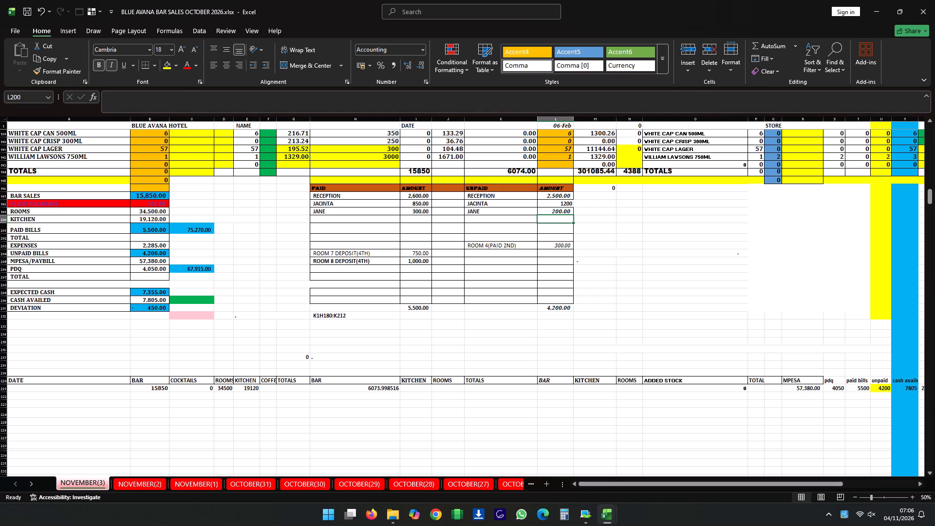
pyautogui.write('300')
pyautogui.press('Left')
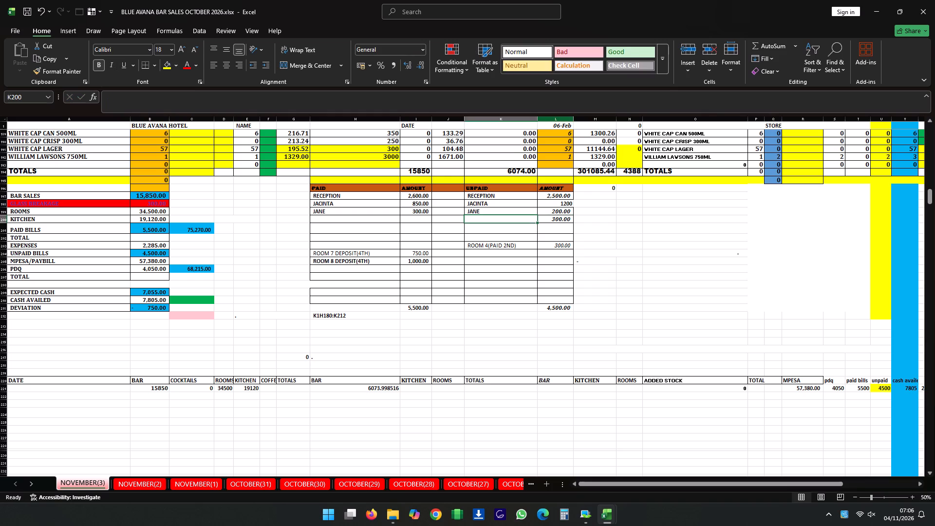
pyautogui.write('EUNICE')
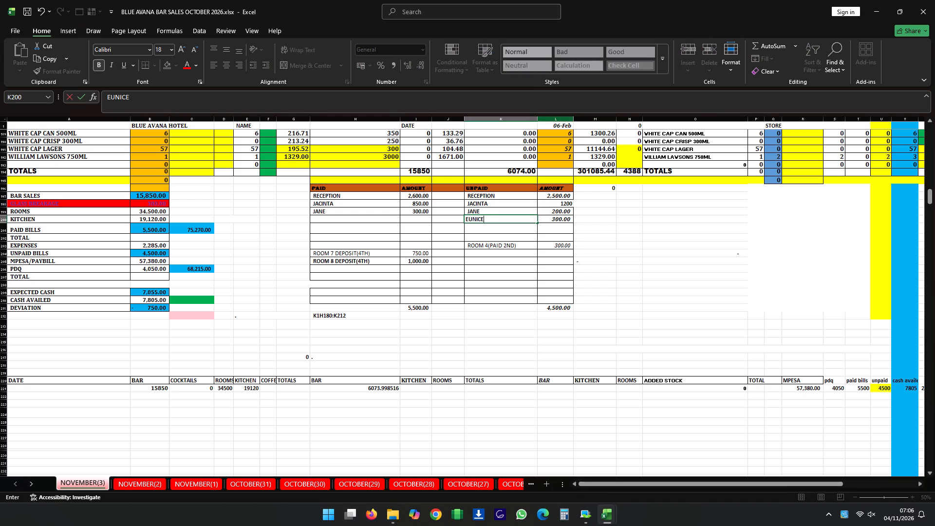
pyautogui.click(533, 203)
# Check the unpaid amounts recorded for JACINTA and JANE.
pyautogui.click(565, 204)
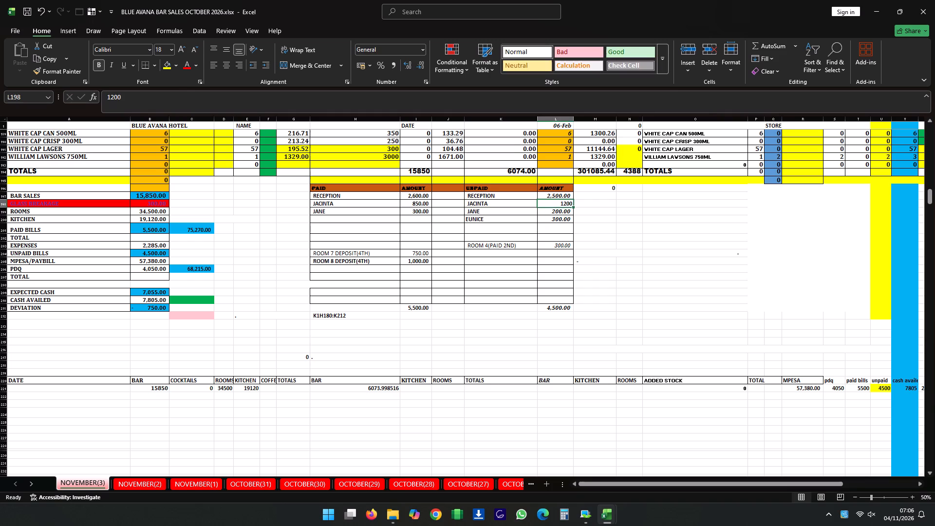
pyautogui.click(562, 212)
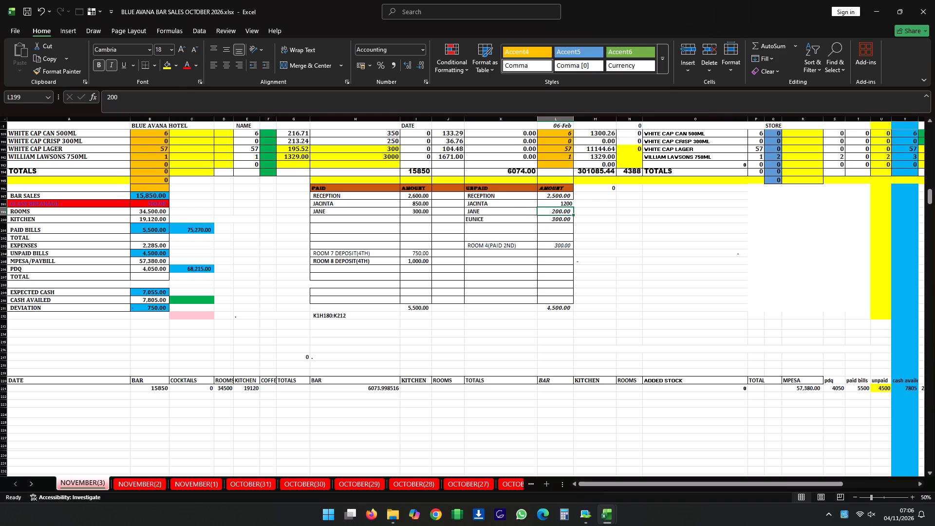
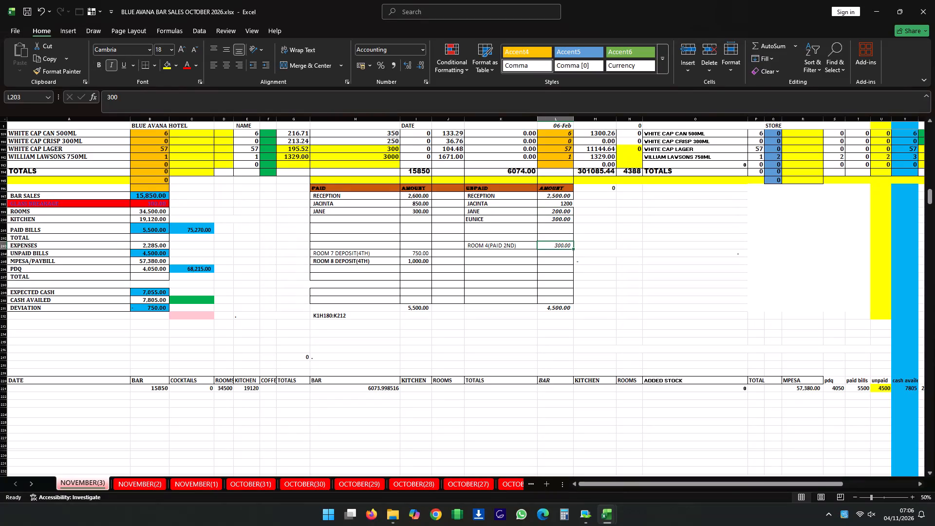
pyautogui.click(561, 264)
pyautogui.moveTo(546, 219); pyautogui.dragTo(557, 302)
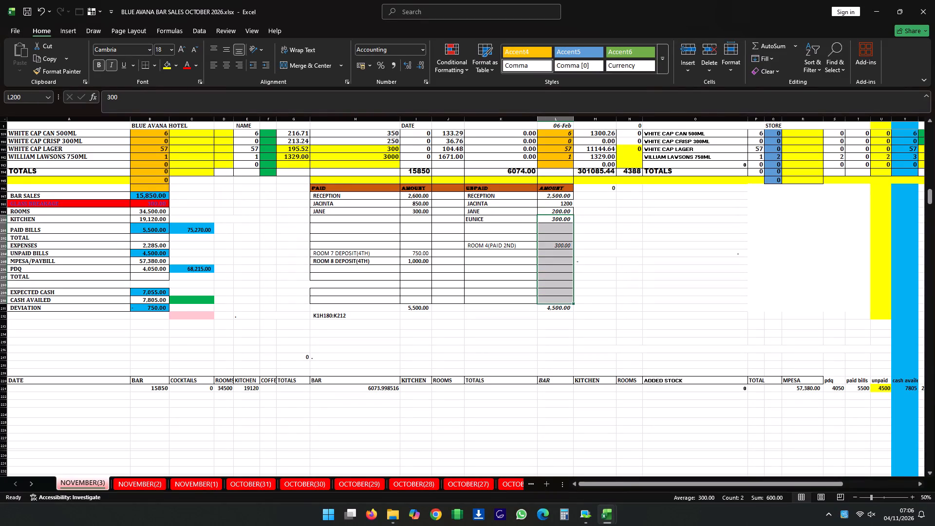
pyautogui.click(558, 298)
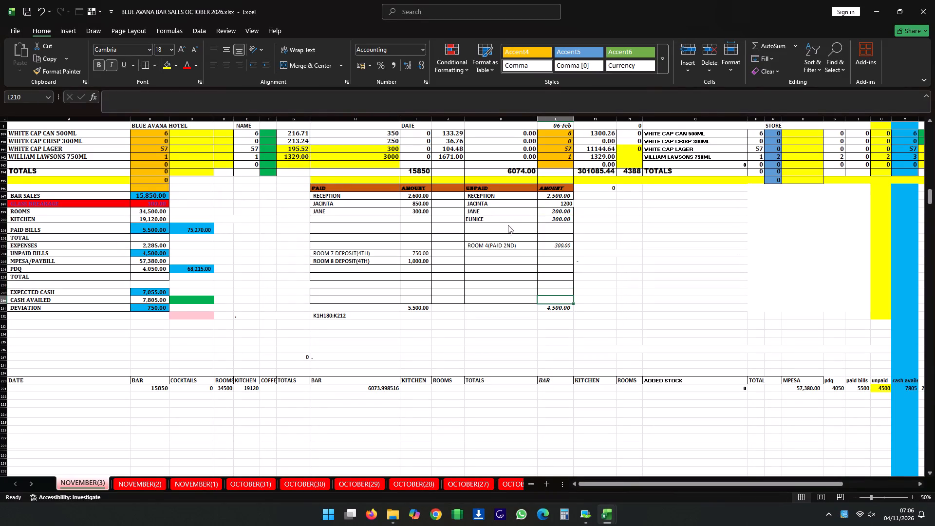
# Save the bar sales workbook.
pyautogui.click(22, 16)
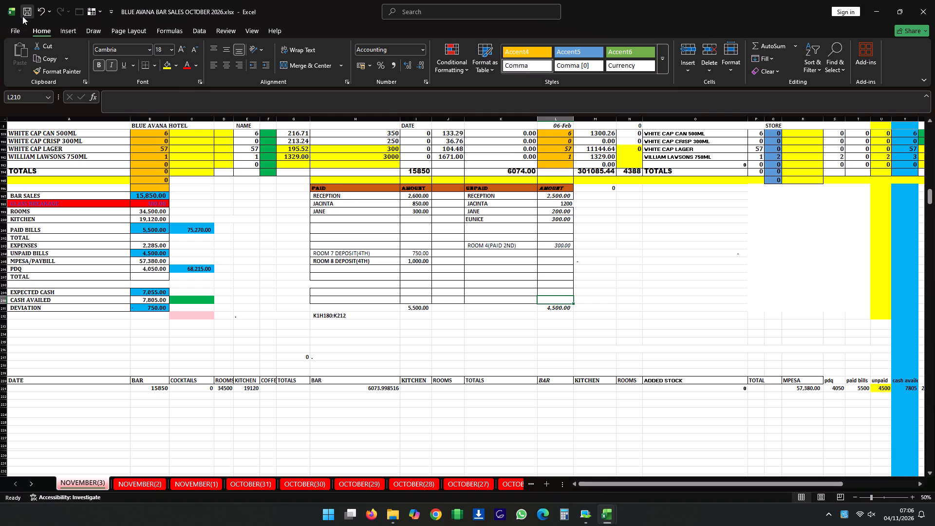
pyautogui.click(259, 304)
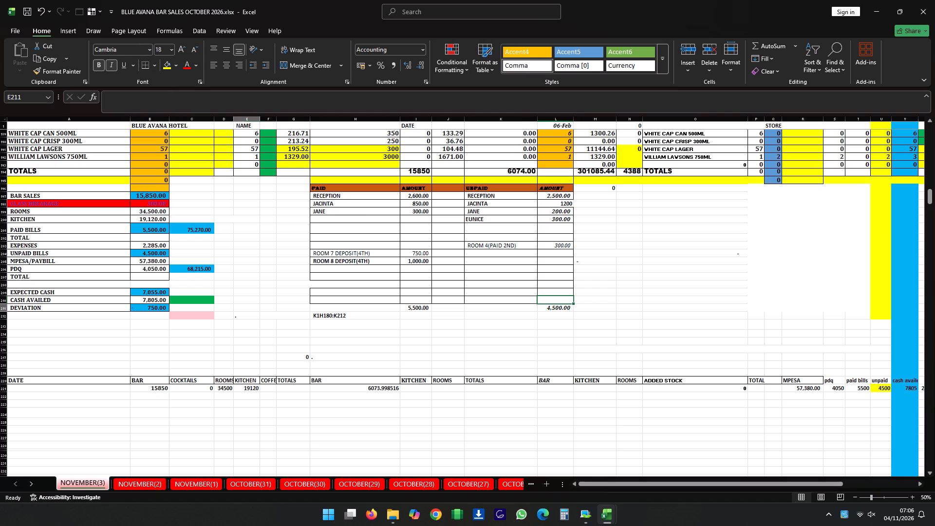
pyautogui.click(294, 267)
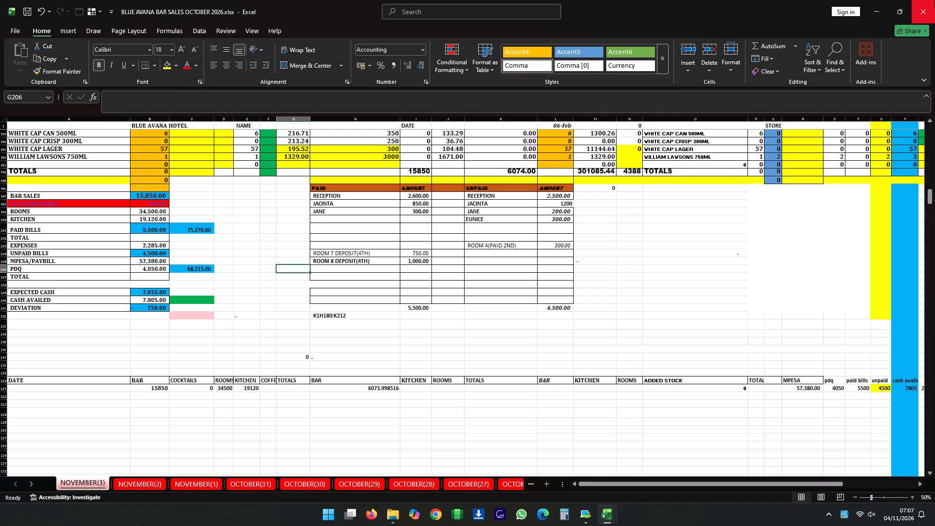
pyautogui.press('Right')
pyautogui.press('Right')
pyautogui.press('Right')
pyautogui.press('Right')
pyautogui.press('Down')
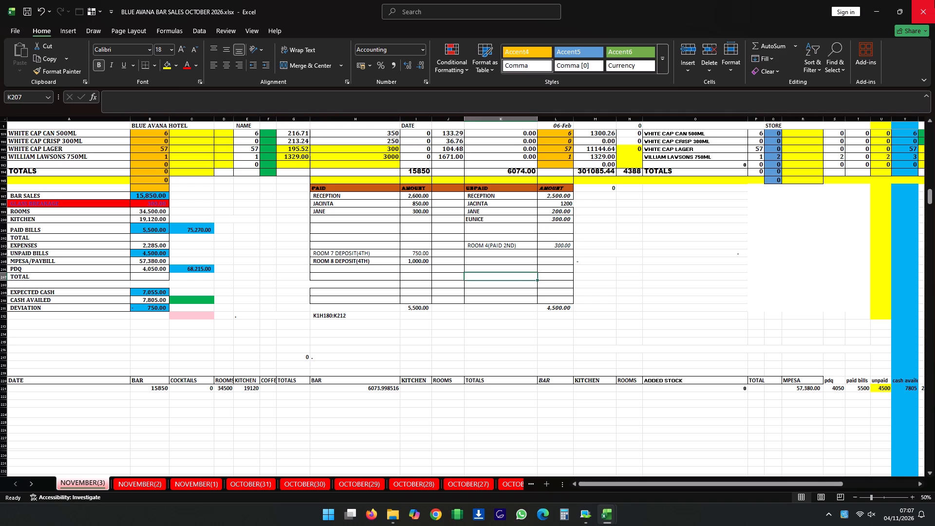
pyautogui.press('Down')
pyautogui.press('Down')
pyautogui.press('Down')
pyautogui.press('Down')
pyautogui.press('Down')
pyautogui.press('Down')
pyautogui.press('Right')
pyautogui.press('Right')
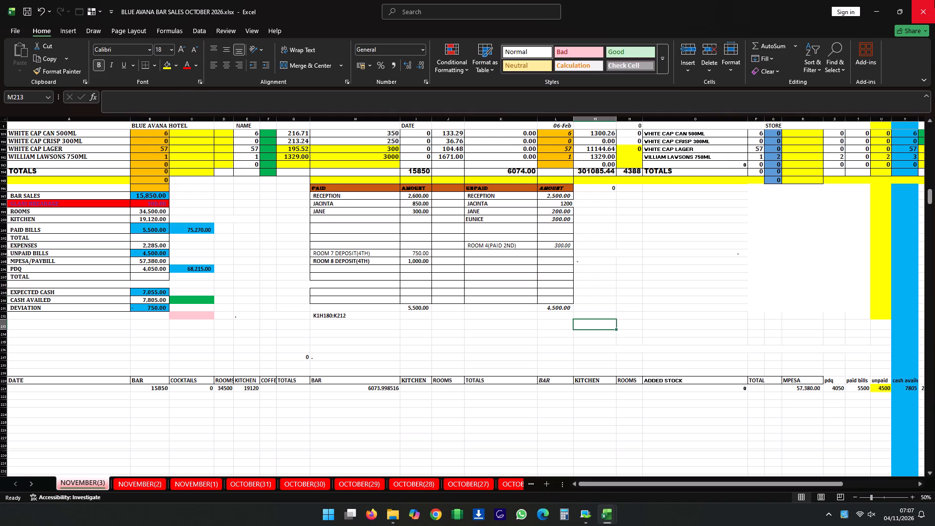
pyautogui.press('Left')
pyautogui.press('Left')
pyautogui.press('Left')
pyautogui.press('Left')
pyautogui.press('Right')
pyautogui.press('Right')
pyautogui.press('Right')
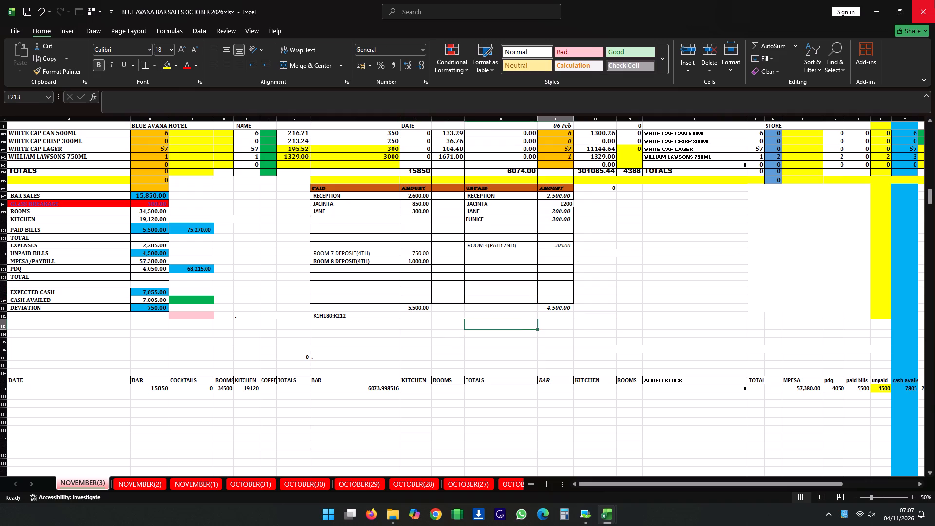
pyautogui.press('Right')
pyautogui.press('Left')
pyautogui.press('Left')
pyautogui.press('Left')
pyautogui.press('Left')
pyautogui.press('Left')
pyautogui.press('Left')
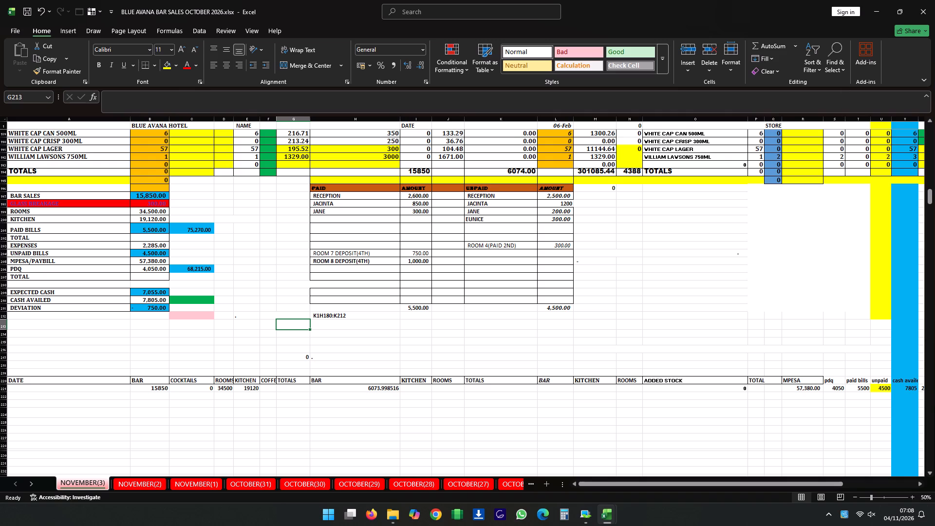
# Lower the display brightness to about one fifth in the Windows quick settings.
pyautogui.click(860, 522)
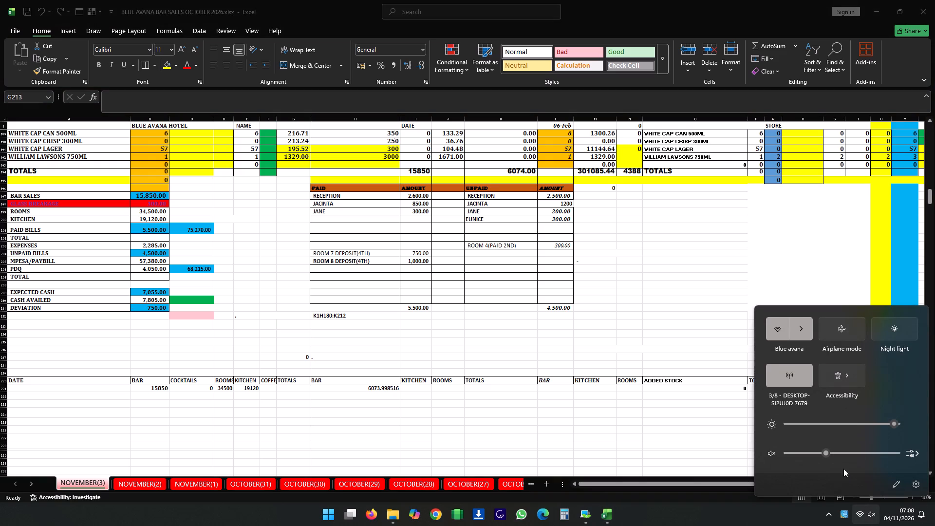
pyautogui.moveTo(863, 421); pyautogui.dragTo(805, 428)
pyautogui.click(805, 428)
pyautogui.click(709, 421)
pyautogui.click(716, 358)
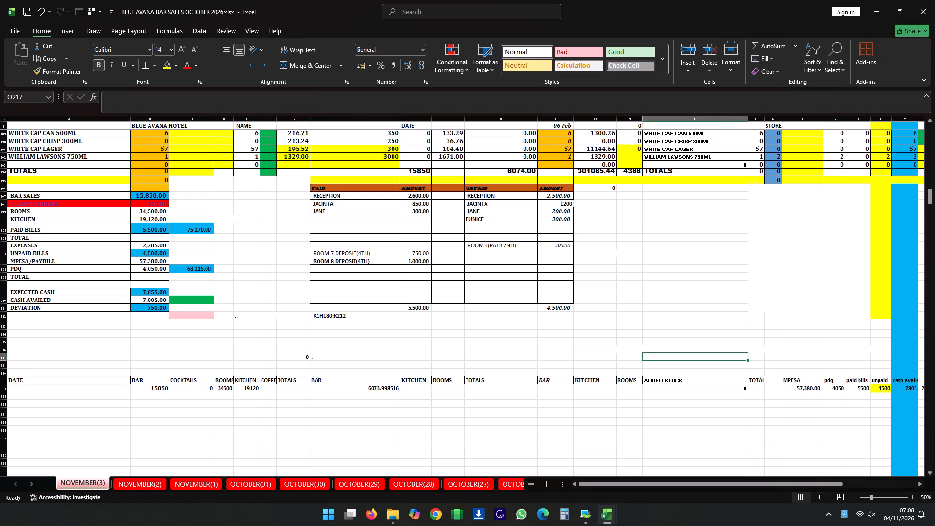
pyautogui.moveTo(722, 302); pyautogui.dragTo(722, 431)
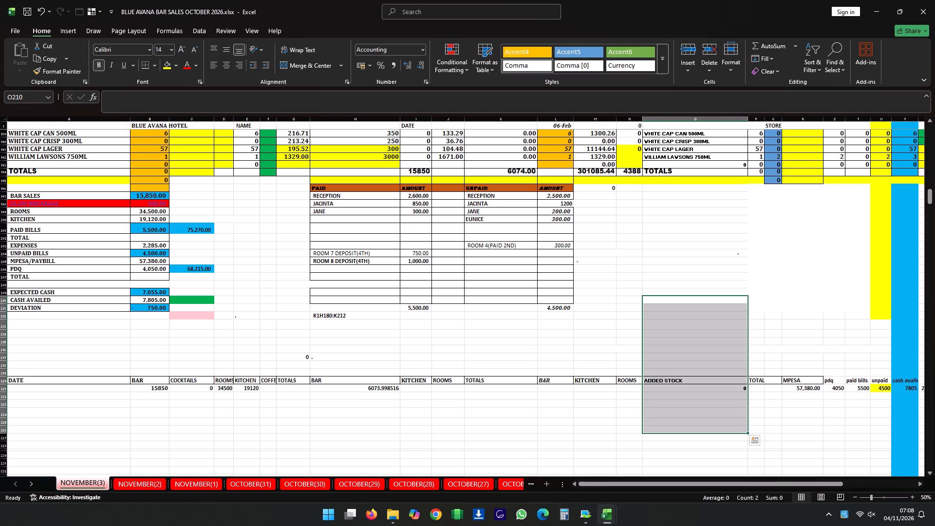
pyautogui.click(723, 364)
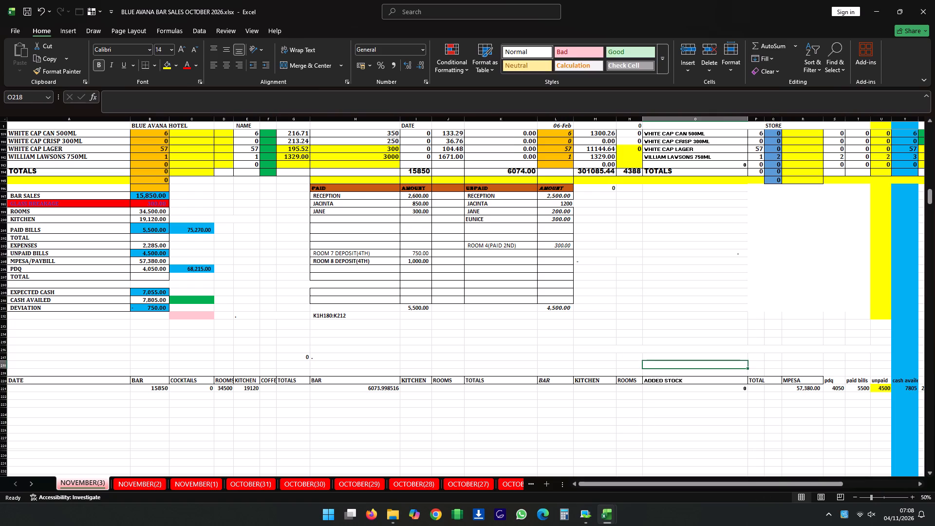
# Set the display brightness to about half in the Windows quick settings.
pyautogui.click(859, 522)
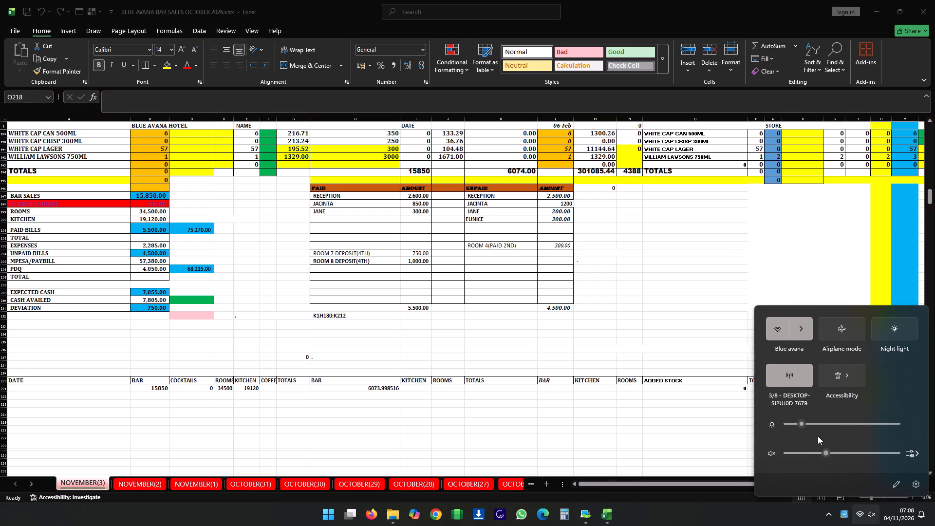
pyautogui.moveTo(819, 430); pyautogui.dragTo(826, 427)
pyautogui.click(827, 425)
pyautogui.click(833, 424)
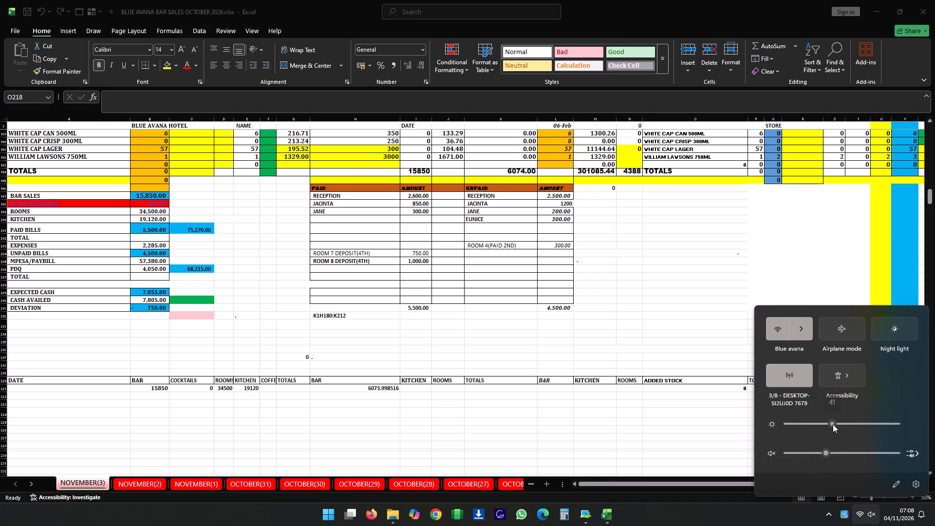
pyautogui.click(842, 422)
pyautogui.click(647, 338)
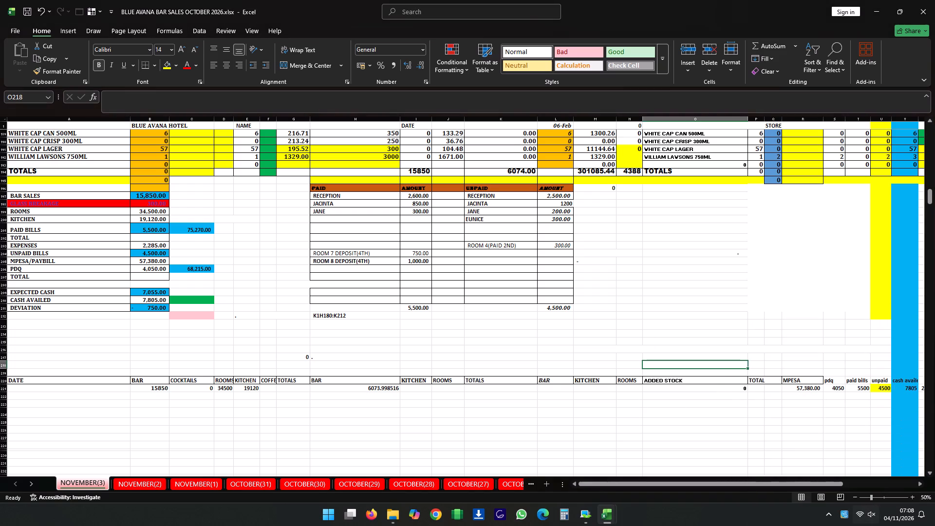
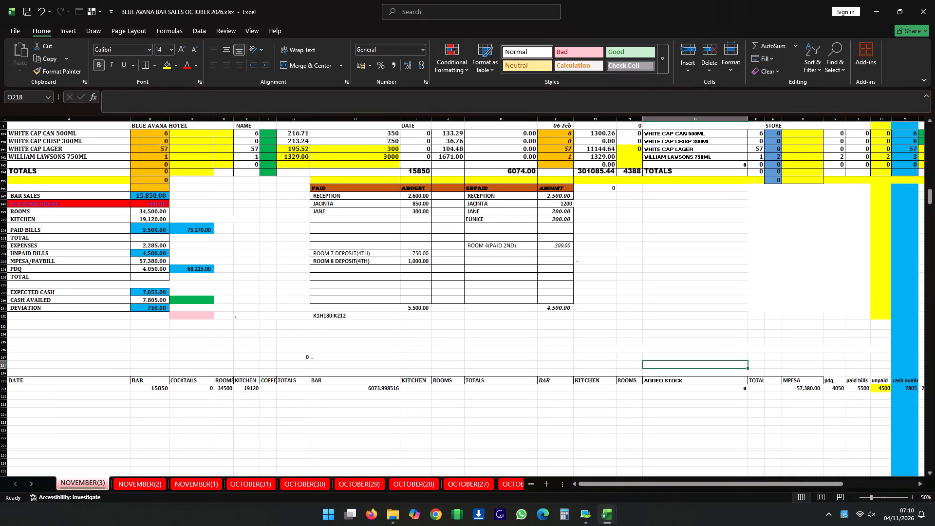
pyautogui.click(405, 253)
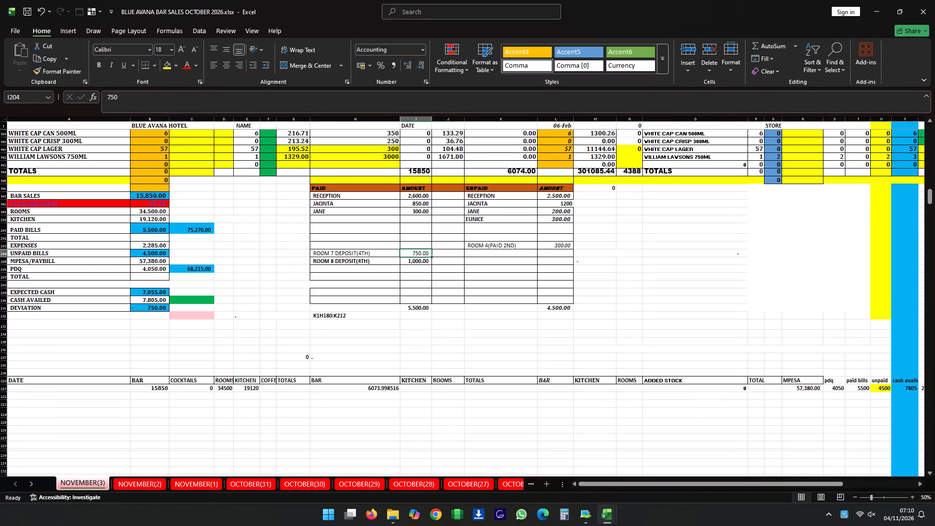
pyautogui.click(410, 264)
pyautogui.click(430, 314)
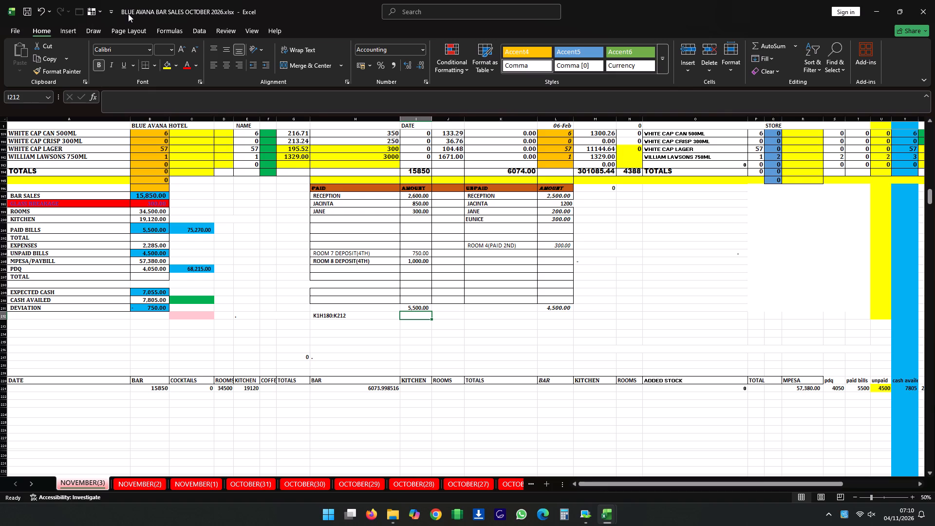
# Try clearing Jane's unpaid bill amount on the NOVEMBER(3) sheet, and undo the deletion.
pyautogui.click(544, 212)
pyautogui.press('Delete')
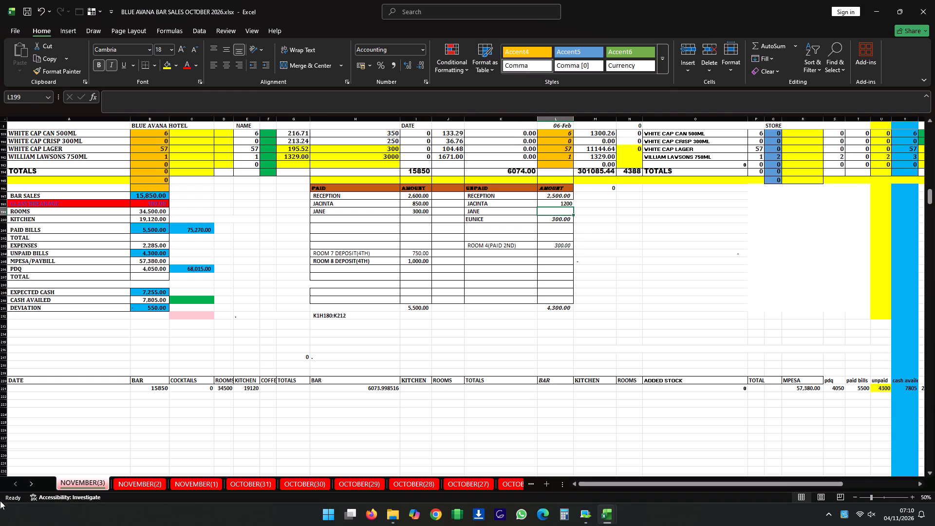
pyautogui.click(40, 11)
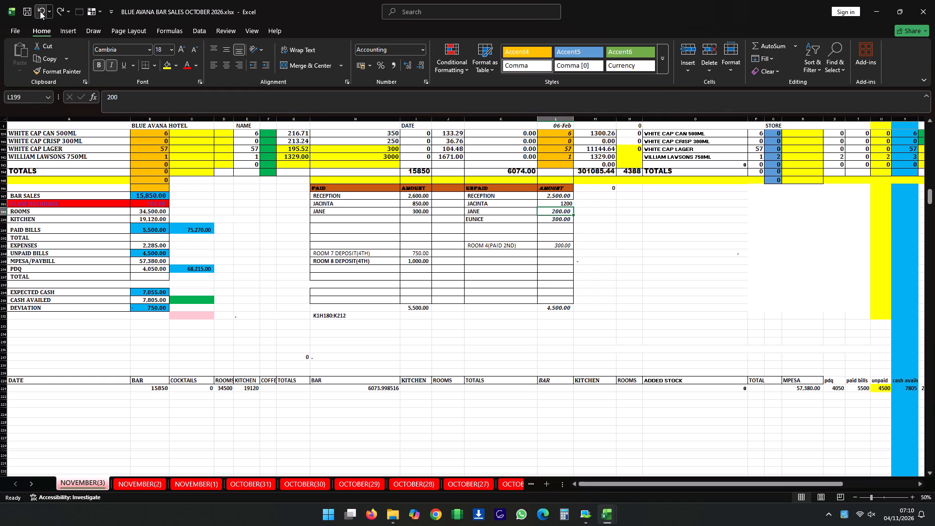
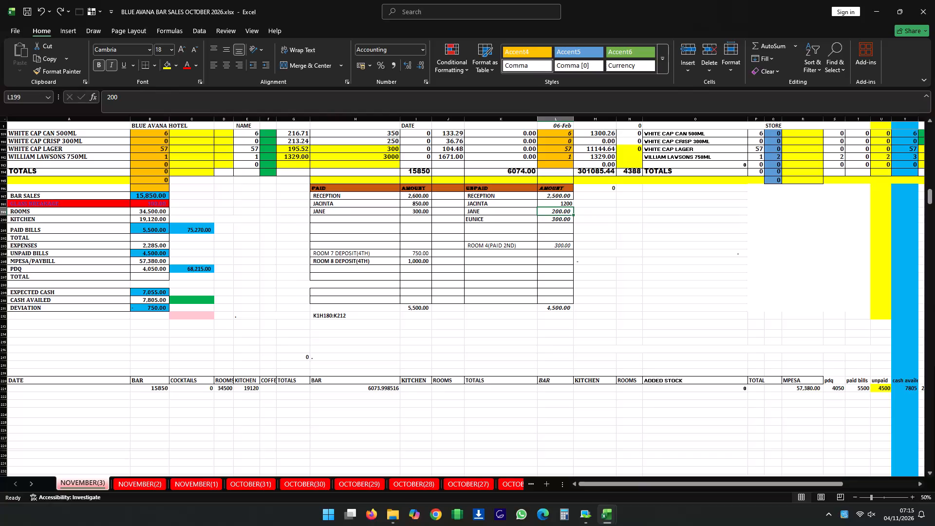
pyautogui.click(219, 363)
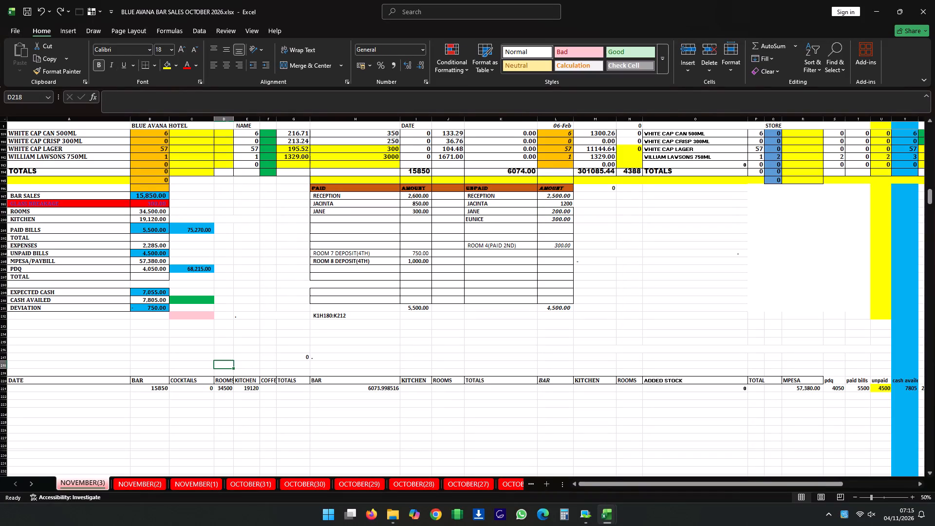
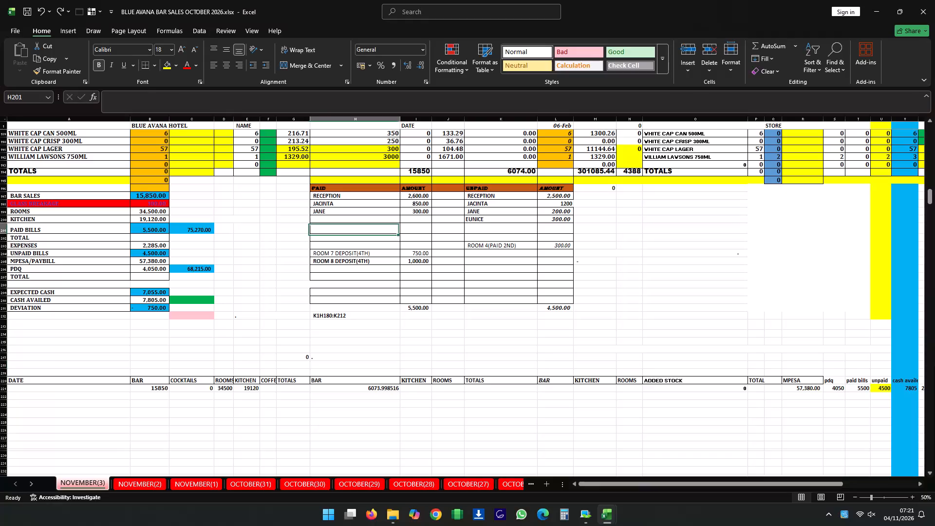
# Select the MPESA/PAYBILL amount in the NOVEMBER(3) sheet's sales summary to inspect its entry.
pyautogui.click(143, 264)
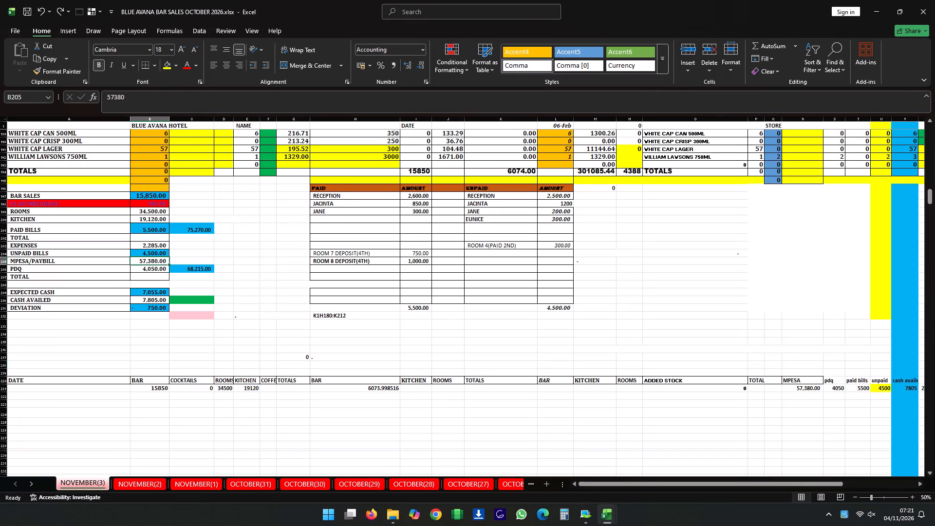
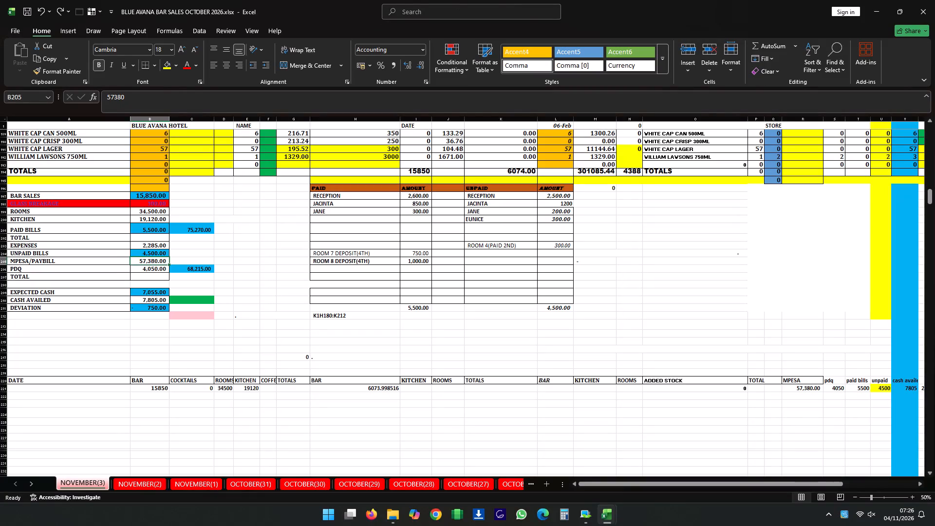
# Enter 450 as a paid bill amount in the row directly below ROOM 8 DEPOSIT(4TH) on the NOVEMBER(3) sheet.
pyautogui.click(540, 214)
pyautogui.click(559, 226)
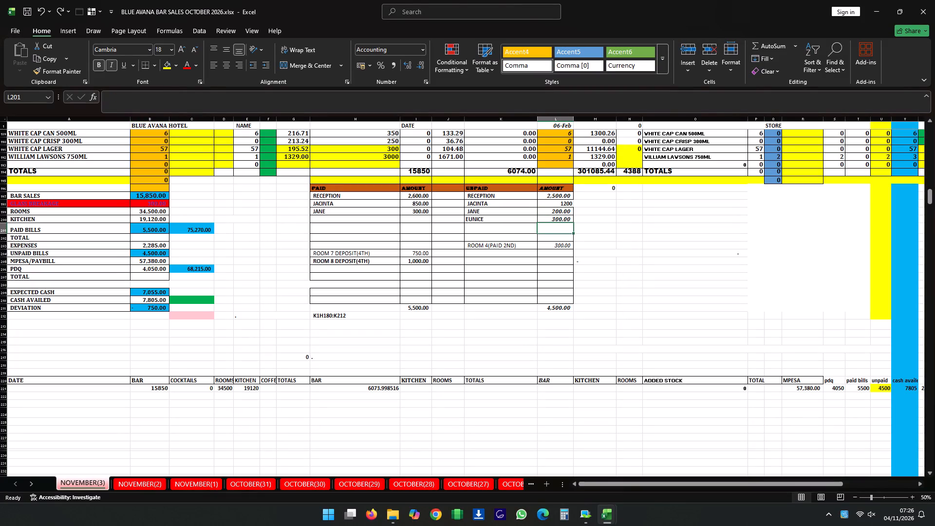
pyautogui.moveTo(553, 264); pyautogui.dragTo(556, 296)
pyautogui.click(556, 294)
pyautogui.click(413, 268)
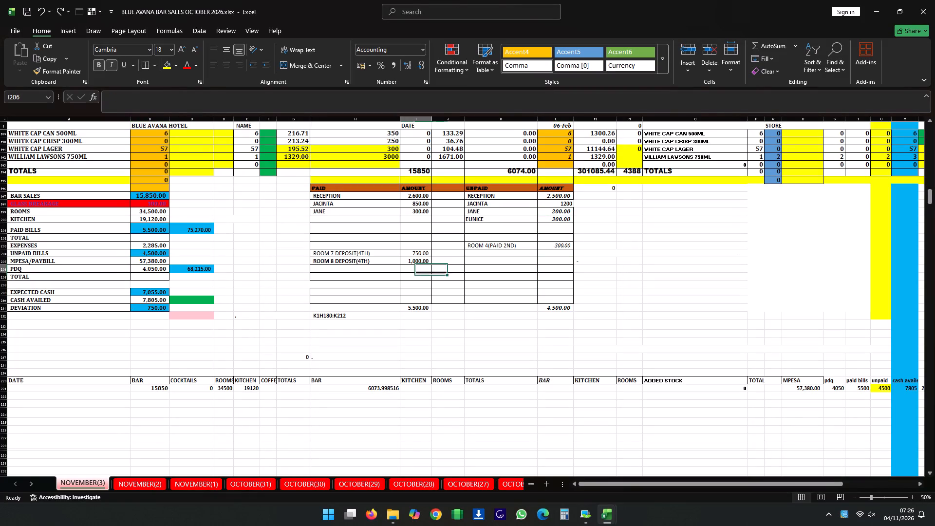
pyautogui.write('450')
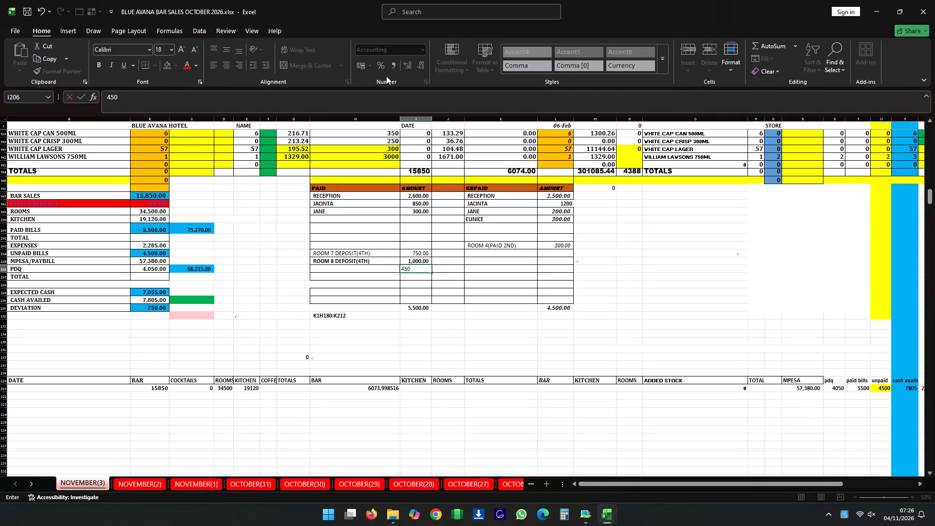
pyautogui.press('Down')
pyautogui.press('Up')
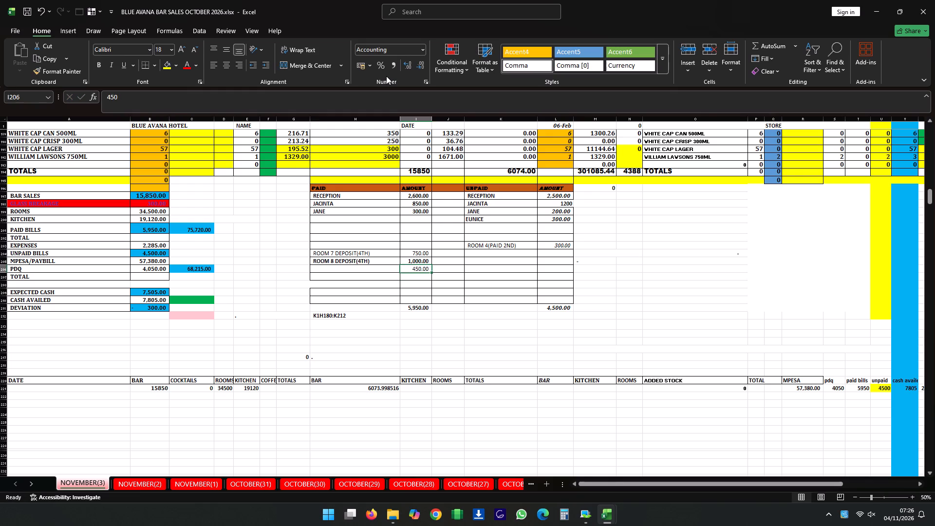
# Review the individual amounts in the PAID and UNPAID bills table, including the RECEPTION and JACINTA paid entries.
pyautogui.press('Up')
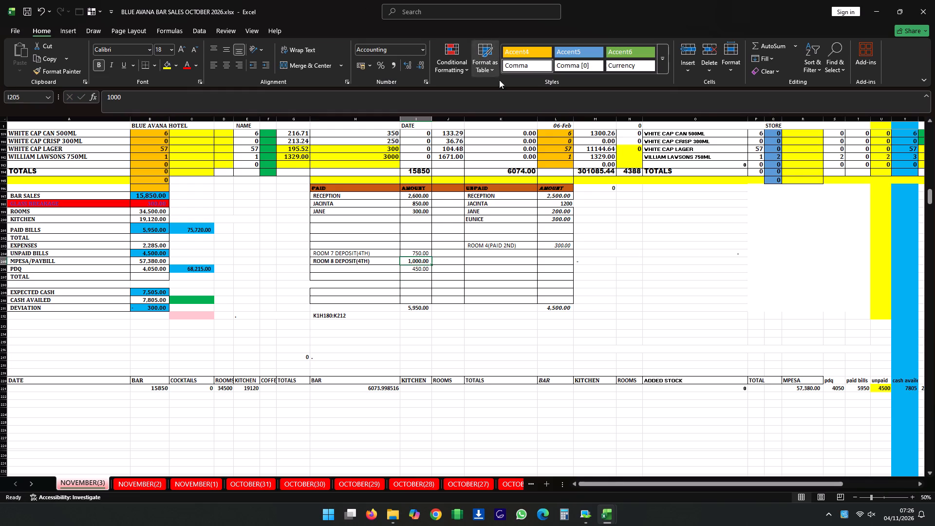
pyautogui.click(544, 221)
pyautogui.click(544, 263)
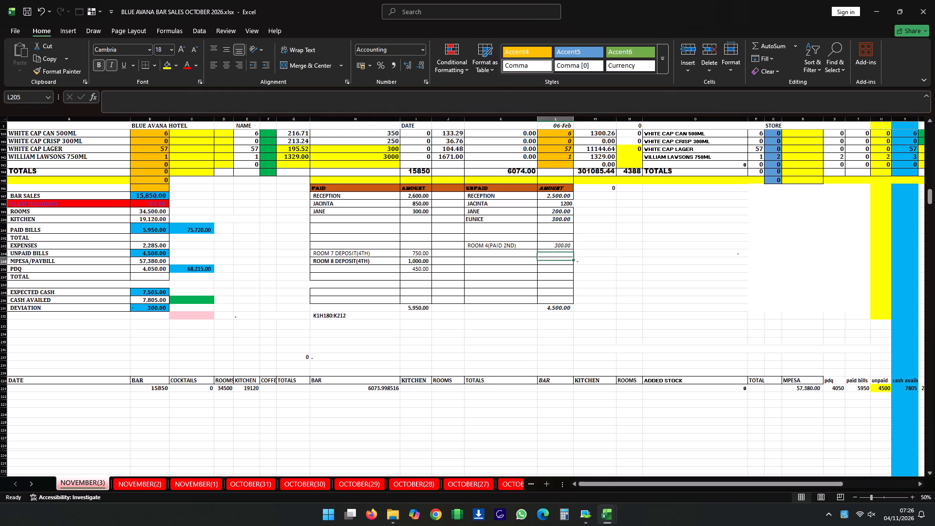
pyautogui.click(423, 198)
pyautogui.click(421, 204)
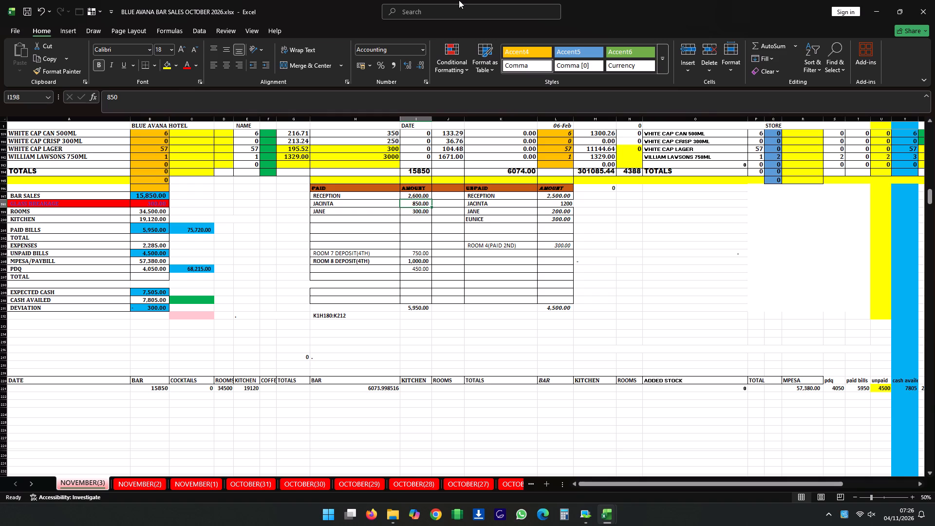